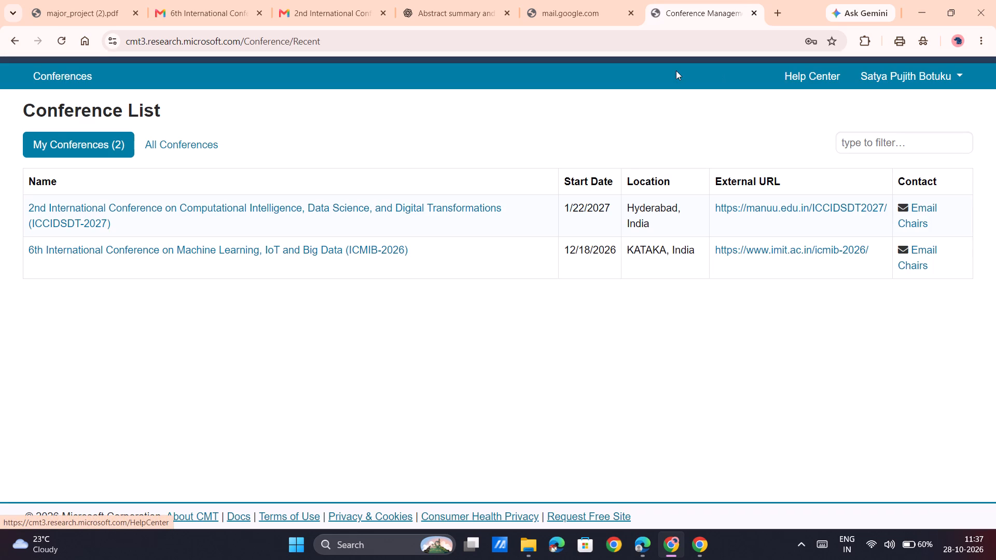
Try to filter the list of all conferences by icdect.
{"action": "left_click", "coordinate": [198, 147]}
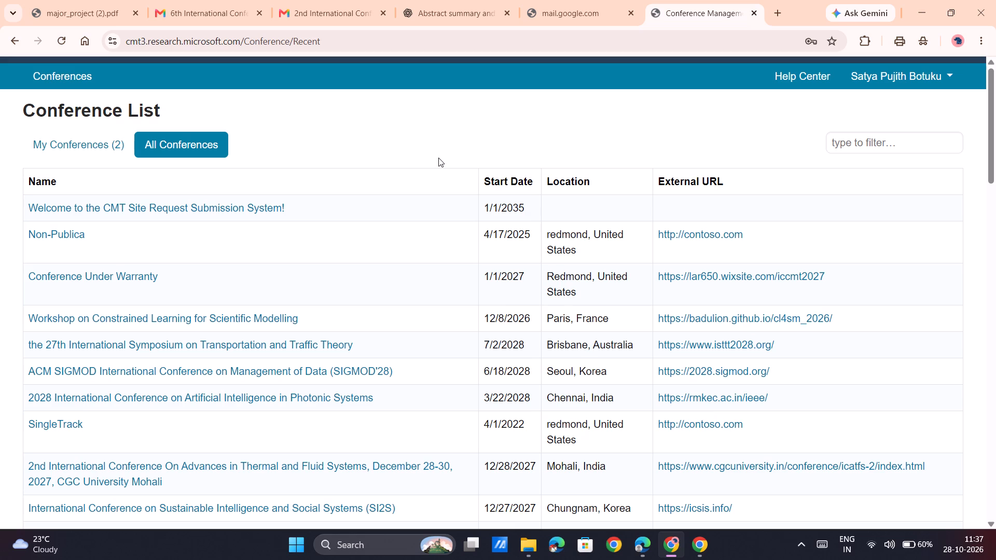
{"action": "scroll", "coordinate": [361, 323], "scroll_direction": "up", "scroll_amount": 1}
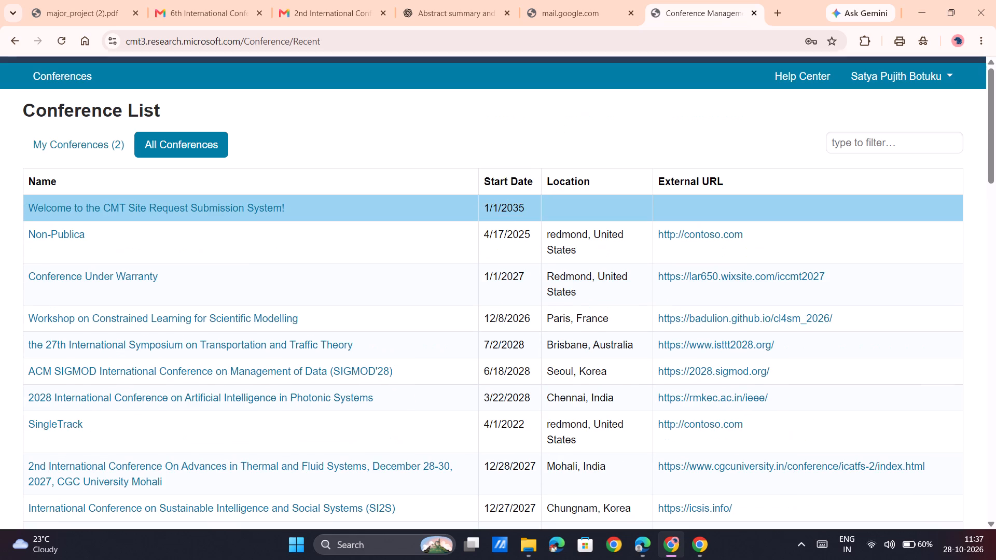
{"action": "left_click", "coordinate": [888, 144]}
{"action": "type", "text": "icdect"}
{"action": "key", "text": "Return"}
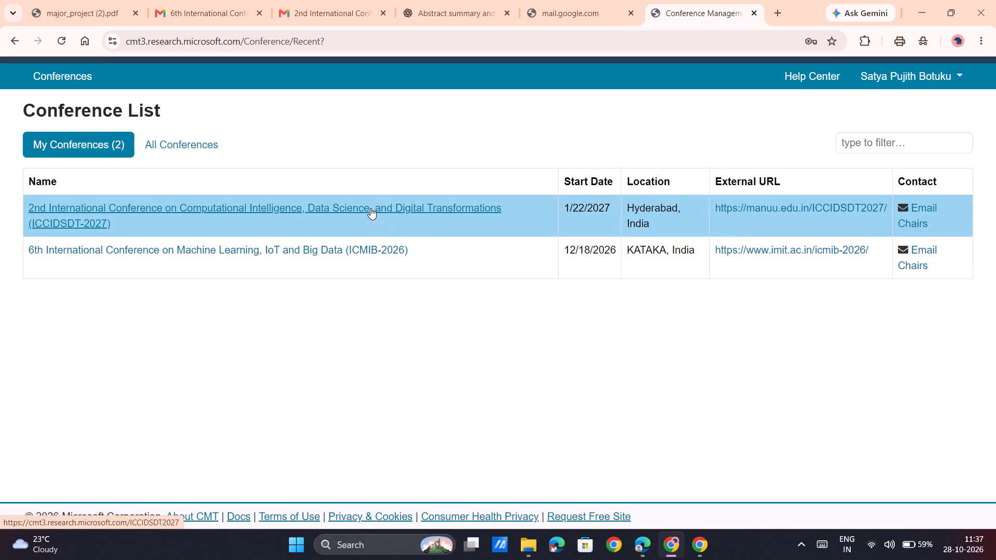
Show all conferences and filter the list by icdect.
{"action": "left_click", "coordinate": [168, 139]}
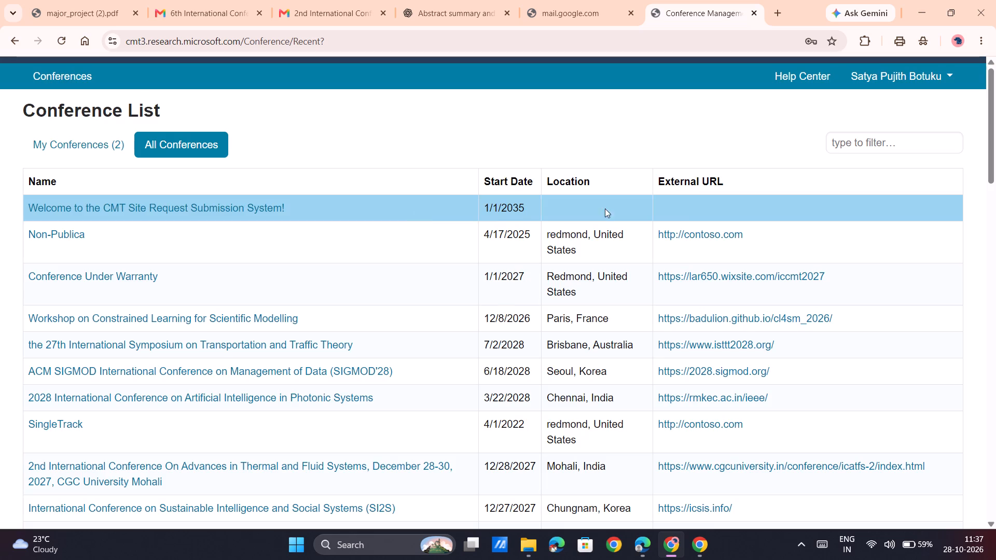
{"action": "left_click", "coordinate": [860, 138]}
{"action": "type", "text": "icdect"}
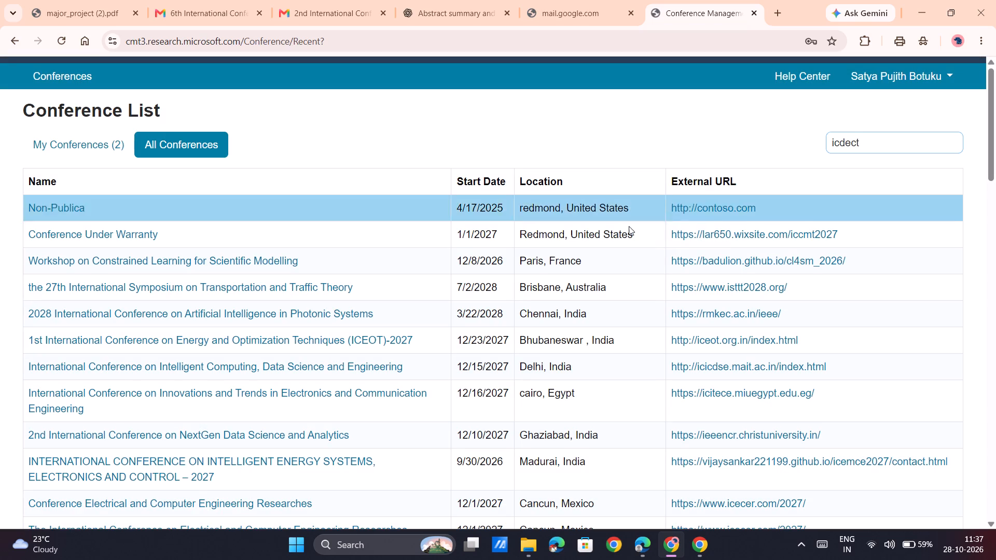
Find the 7th International Conference on Data Engineering and Communication Technology in the filtered list and open its external website.
{"action": "scroll", "coordinate": [546, 262], "scroll_direction": "down", "scroll_amount": 2}
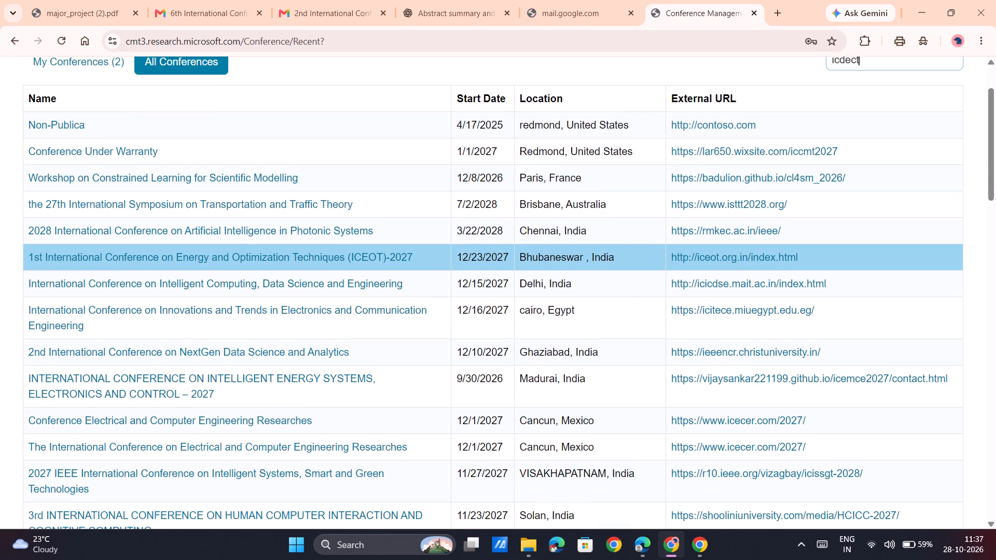
{"action": "scroll", "coordinate": [546, 262], "scroll_direction": "down", "scroll_amount": 3}
{"action": "scroll", "coordinate": [542, 367], "scroll_direction": "down", "scroll_amount": 3}
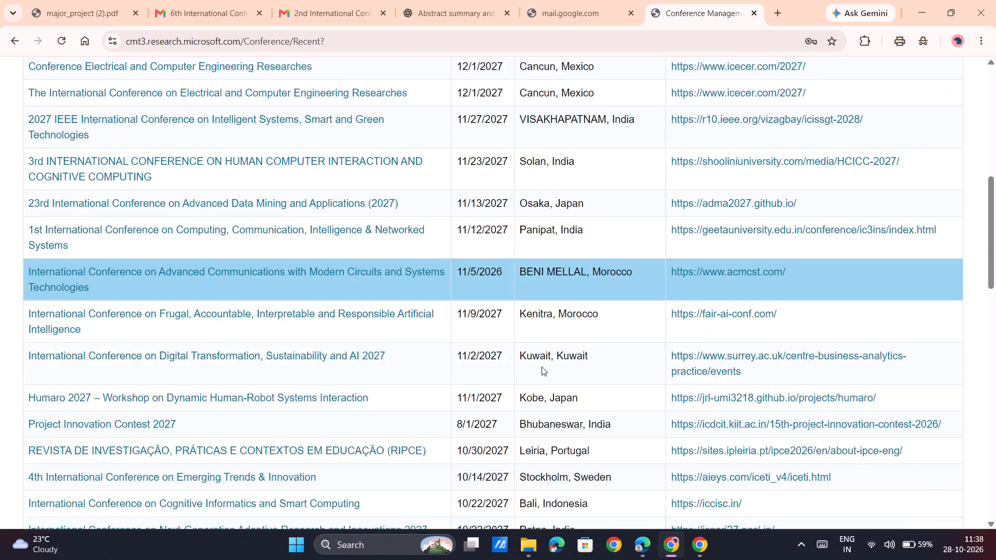
{"action": "scroll", "coordinate": [542, 367], "scroll_direction": "down", "scroll_amount": 6}
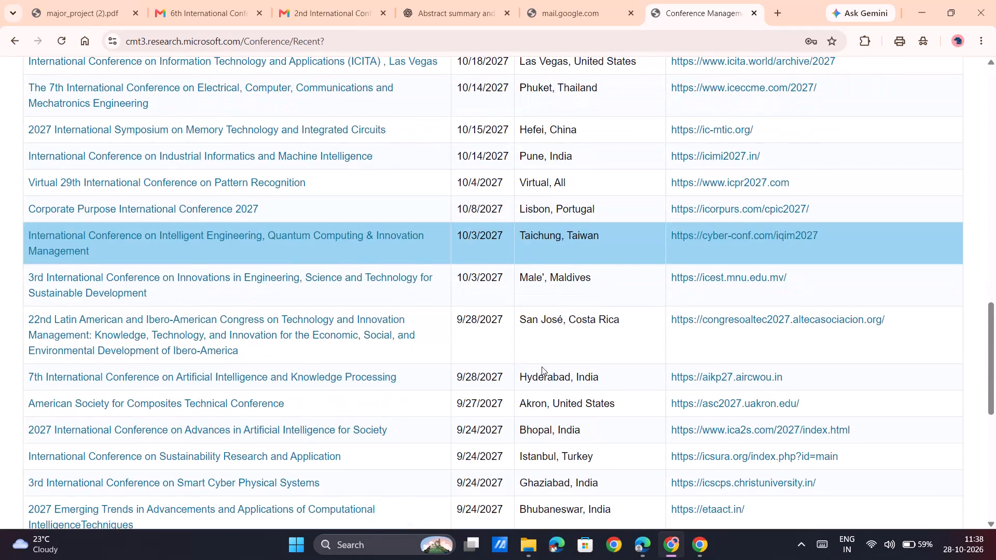
{"action": "scroll", "coordinate": [542, 367], "scroll_direction": "down", "scroll_amount": 4}
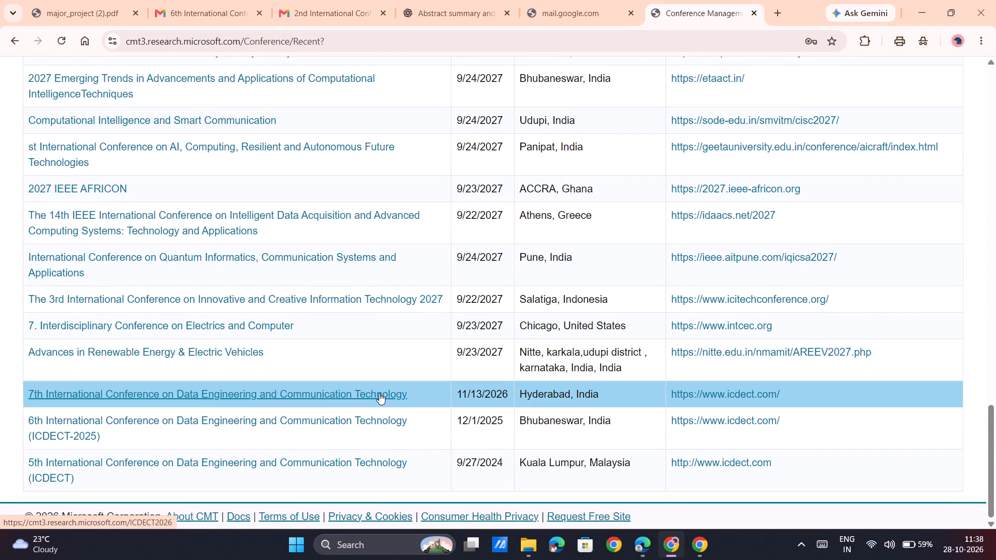
{"action": "left_click", "coordinate": [714, 397]}
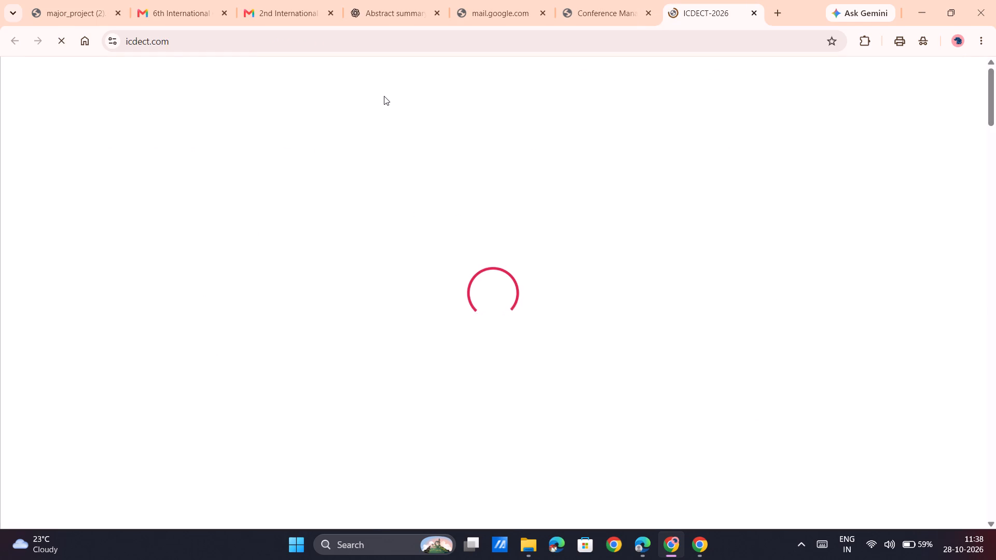
Examine the ICDECT-2026 home page for the conference's full name, dates, theme, organizer and partners.
{"action": "scroll", "coordinate": [333, 270], "scroll_direction": "down", "scroll_amount": 1}
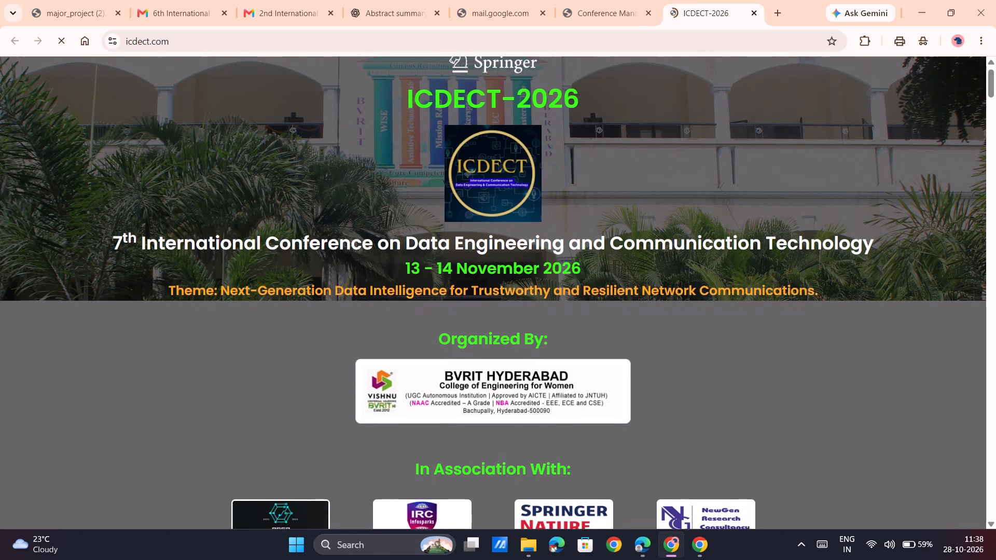
{"action": "scroll", "coordinate": [333, 270], "scroll_direction": "down", "scroll_amount": 1}
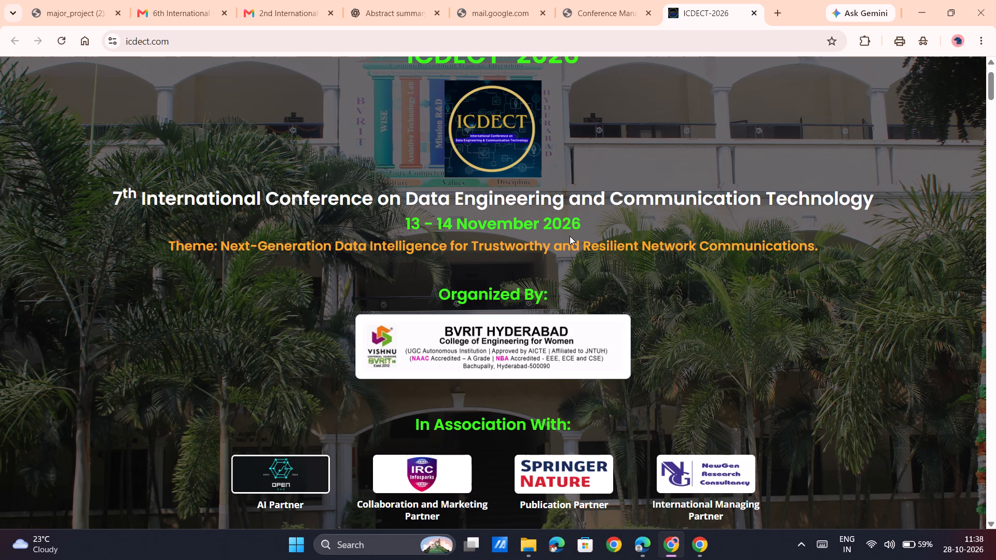
{"action": "scroll", "coordinate": [570, 236], "scroll_direction": "down", "scroll_amount": 1}
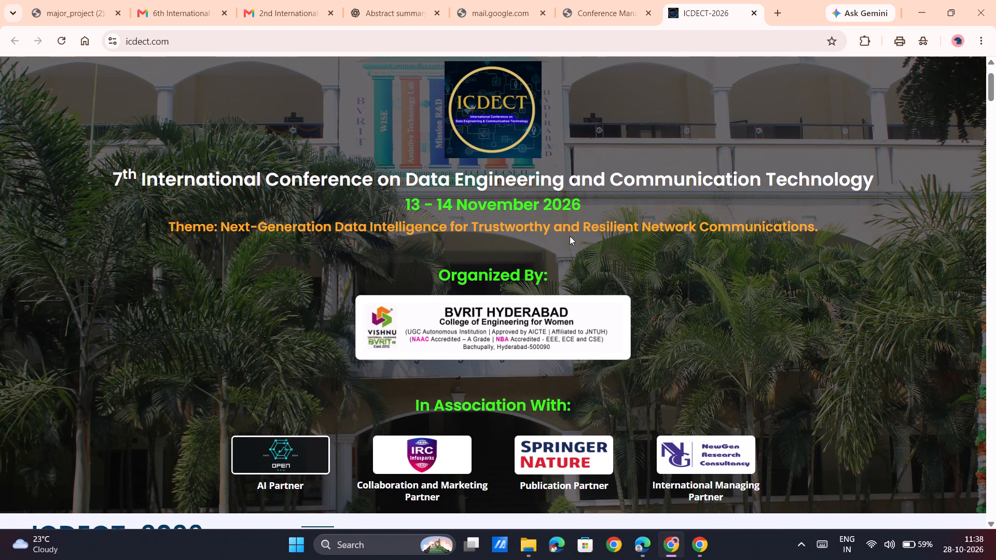
{"action": "scroll", "coordinate": [570, 236], "scroll_direction": "down", "scroll_amount": 1}
{"action": "scroll", "coordinate": [570, 236], "scroll_direction": "up", "scroll_amount": 5}
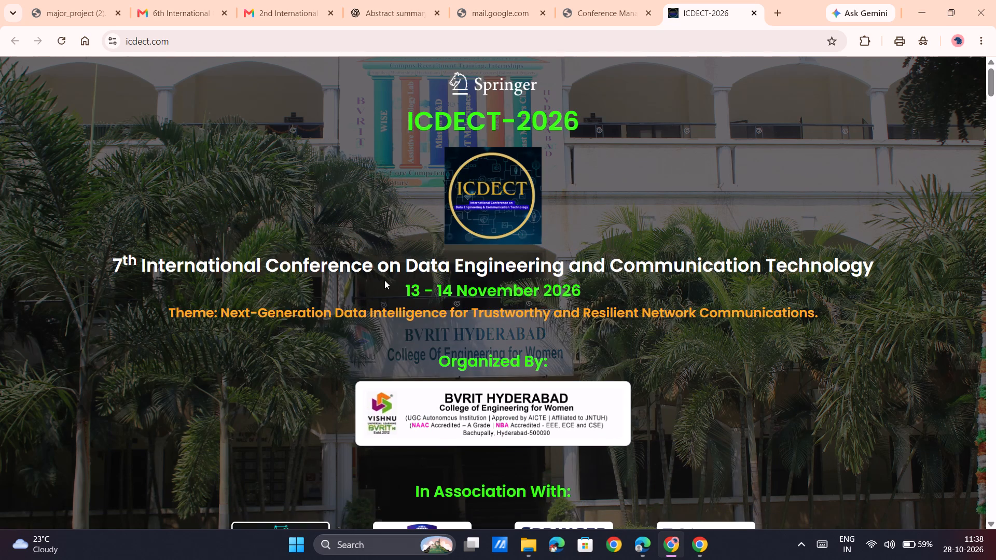
{"action": "left_click_drag", "start_coordinate": [383, 267], "coordinate": [956, 300]}
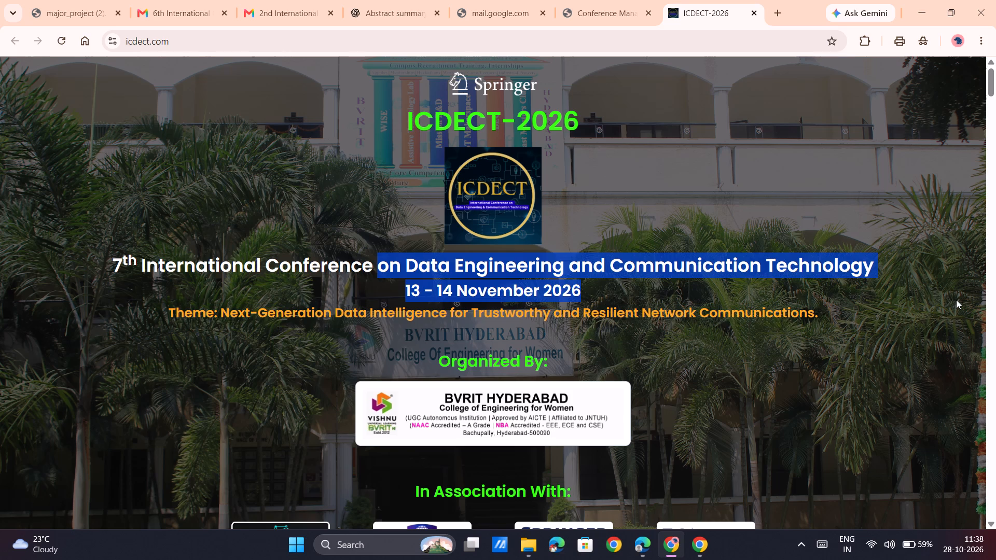
{"action": "left_click", "coordinate": [956, 300]}
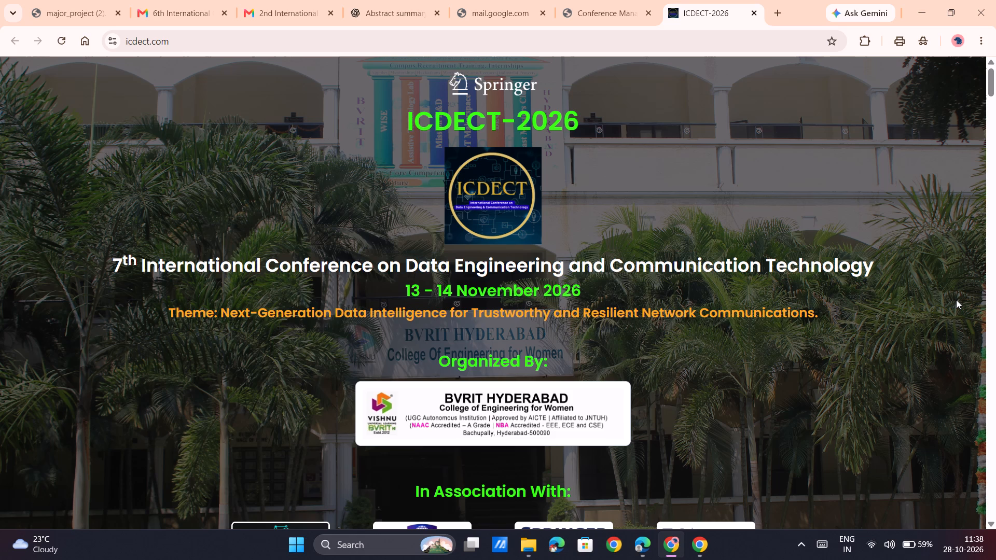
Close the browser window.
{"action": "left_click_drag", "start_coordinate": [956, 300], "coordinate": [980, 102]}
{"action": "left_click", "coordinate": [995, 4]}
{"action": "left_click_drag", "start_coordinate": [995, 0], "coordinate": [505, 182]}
Reopen the browser with the Work profile that has the blue elephant picture.
{"action": "left_click_drag", "start_coordinate": [505, 182], "coordinate": [580, 467]}
{"action": "right_click_drag", "start_coordinate": [580, 467], "coordinate": [601, 465]}
{"action": "right_click_drag", "start_coordinate": [601, 465], "coordinate": [406, 367]}
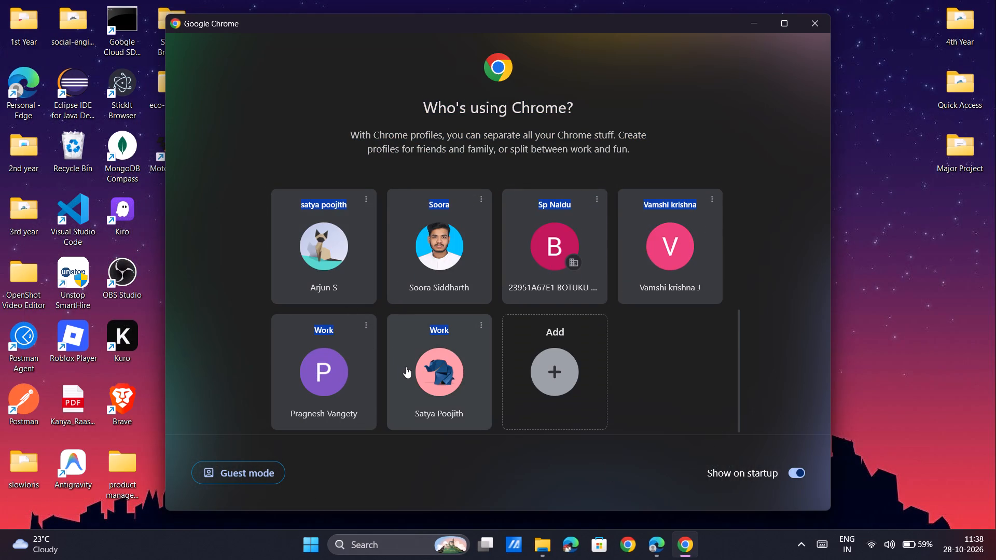
{"action": "right_click_drag", "start_coordinate": [406, 367], "coordinate": [422, 367]}
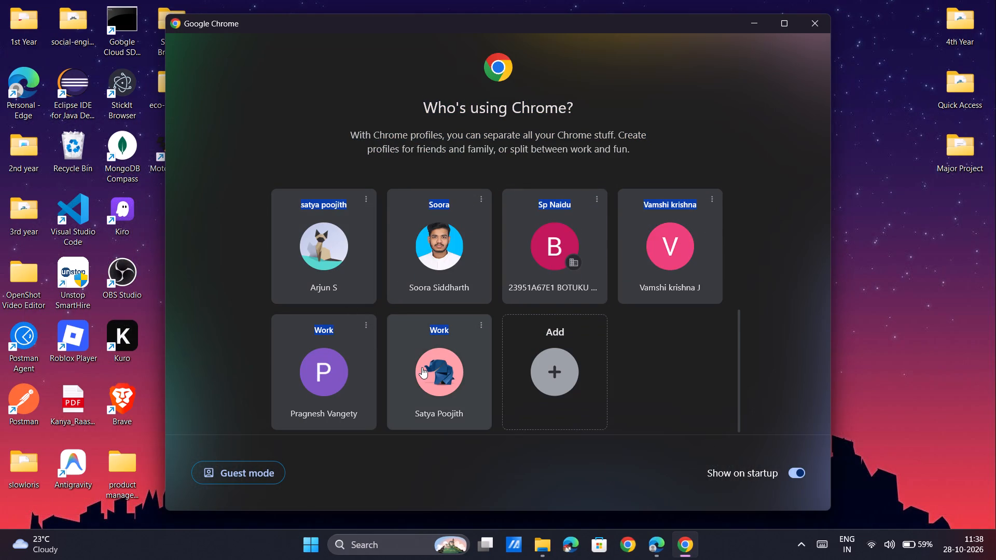
{"action": "left_click", "coordinate": [422, 367]}
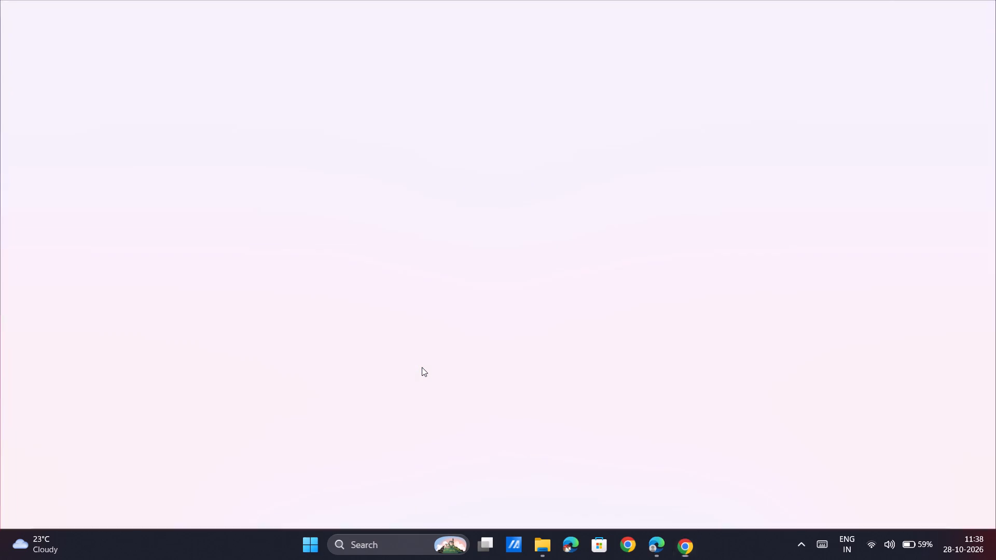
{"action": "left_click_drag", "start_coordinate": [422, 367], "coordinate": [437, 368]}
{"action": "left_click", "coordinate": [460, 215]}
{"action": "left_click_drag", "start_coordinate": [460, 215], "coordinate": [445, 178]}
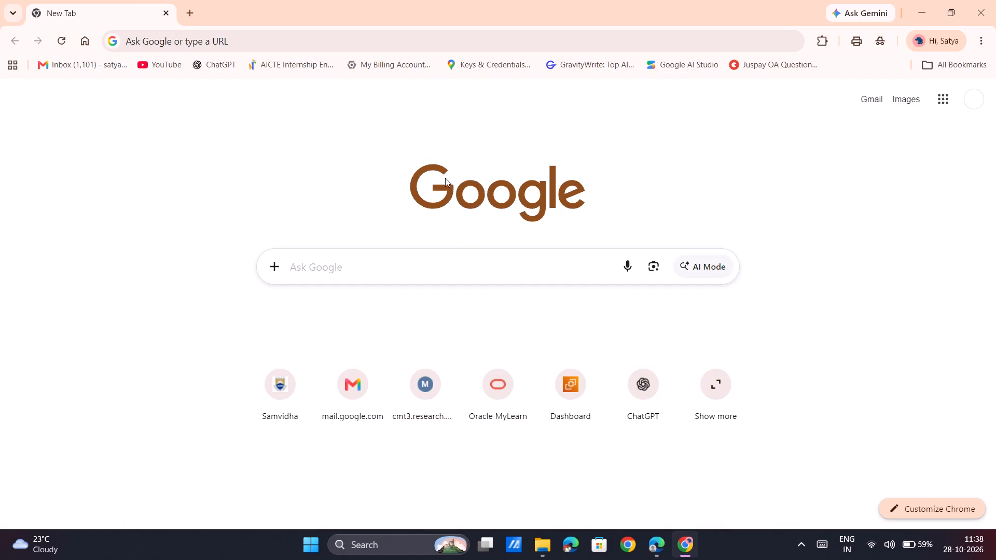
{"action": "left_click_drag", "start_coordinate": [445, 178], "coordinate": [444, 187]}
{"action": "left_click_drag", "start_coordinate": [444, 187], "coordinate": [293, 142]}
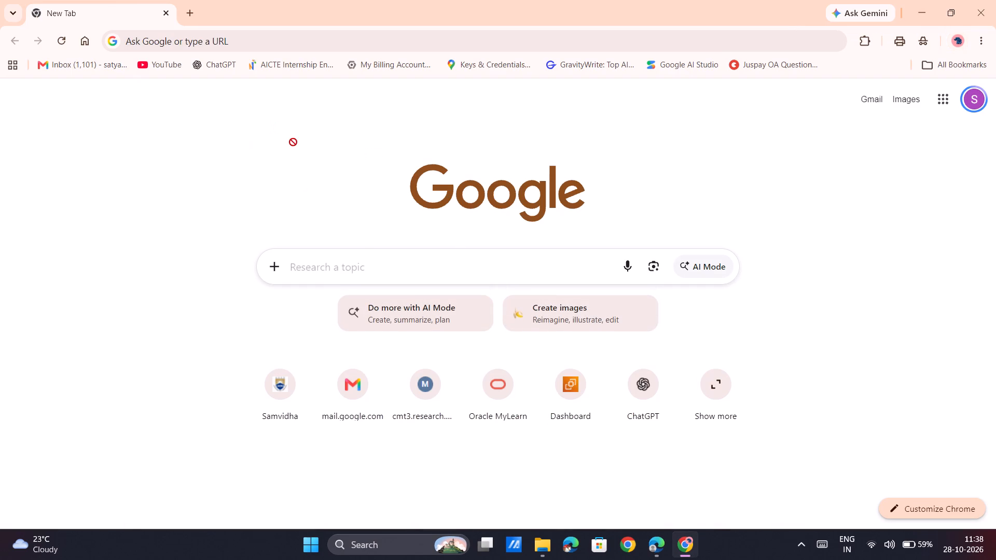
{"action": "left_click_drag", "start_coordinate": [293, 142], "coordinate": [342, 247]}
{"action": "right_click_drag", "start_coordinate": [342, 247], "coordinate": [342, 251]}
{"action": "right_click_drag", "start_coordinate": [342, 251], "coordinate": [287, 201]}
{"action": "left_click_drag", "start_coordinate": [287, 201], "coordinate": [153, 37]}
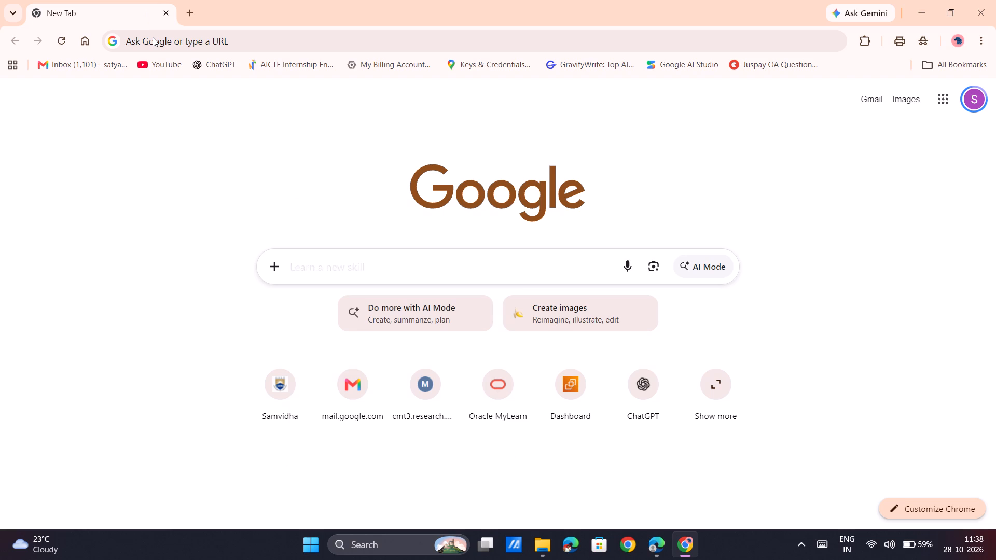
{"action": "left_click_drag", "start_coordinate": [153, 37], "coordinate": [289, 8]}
Restore the tabs of the previously closed browser window, including the ICDECT-2026 site.
{"action": "key", "text": "ctrl+shift+t"}
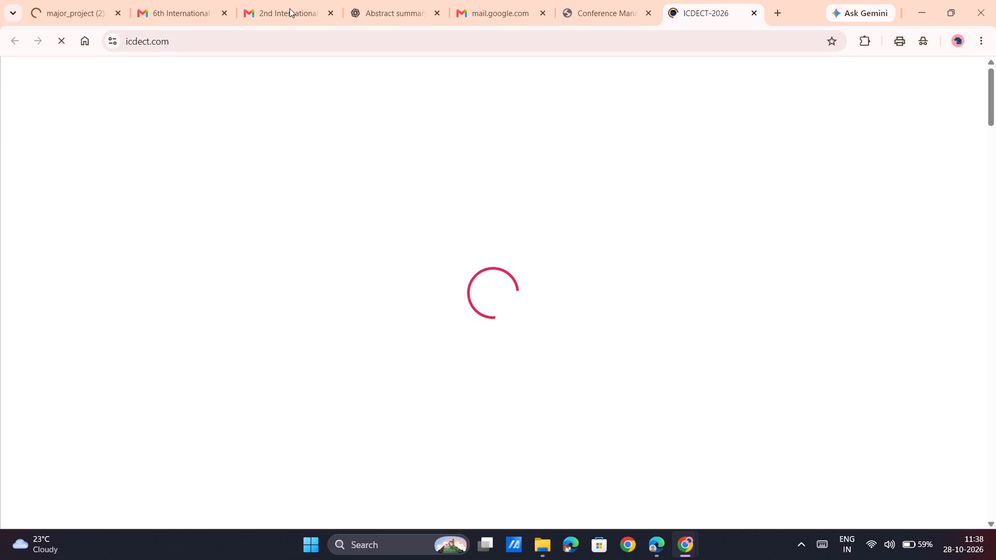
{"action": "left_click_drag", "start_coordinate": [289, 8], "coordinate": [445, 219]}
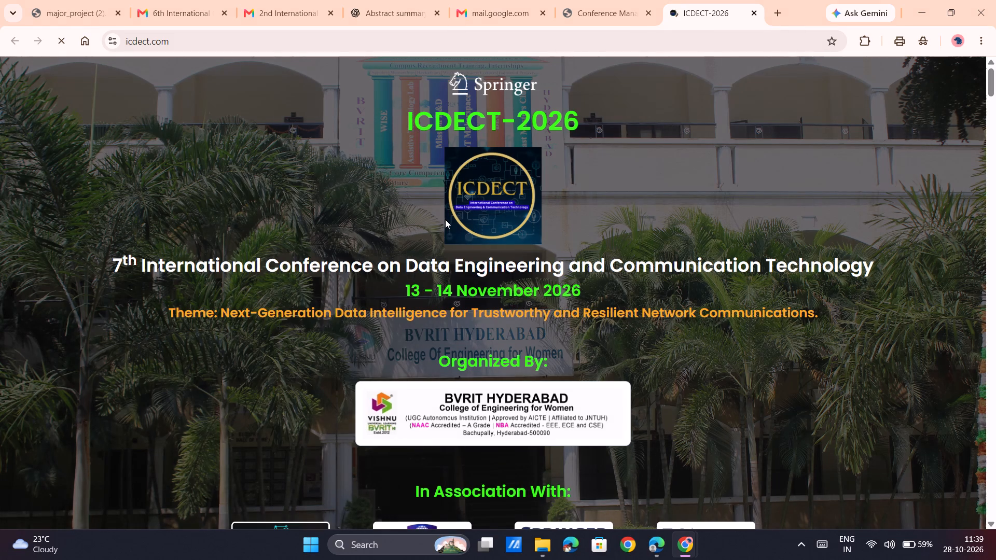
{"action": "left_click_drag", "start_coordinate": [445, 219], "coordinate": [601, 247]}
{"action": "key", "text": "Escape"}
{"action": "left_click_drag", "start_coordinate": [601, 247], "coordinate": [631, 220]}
Disable the laptop's touchpad.
{"action": "key", "text": "ctrl+super+F24"}
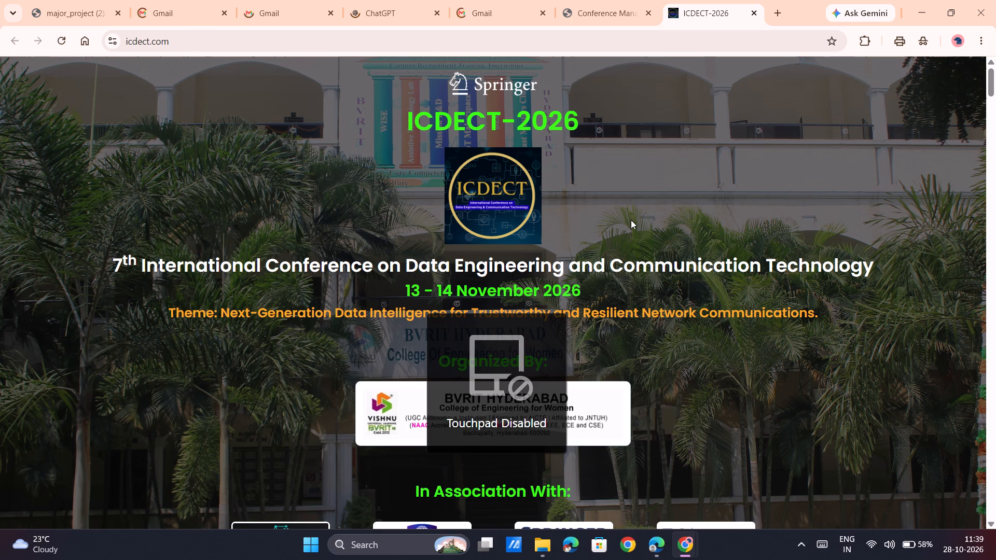
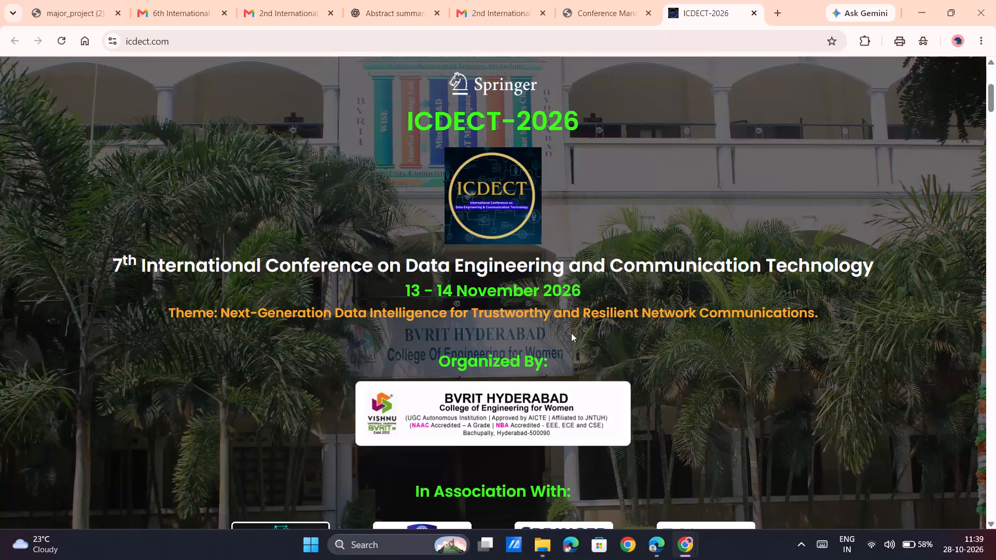
Look over the conference title, theme, organizer and partner sections at the top of the ICDECT-2026 home page.
{"action": "left_click_drag", "start_coordinate": [572, 326], "coordinate": [579, 326]}
{"action": "scroll", "coordinate": [541, 286], "scroll_direction": "down", "scroll_amount": 2}
{"action": "scroll", "coordinate": [541, 287], "scroll_direction": "up", "scroll_amount": 4}
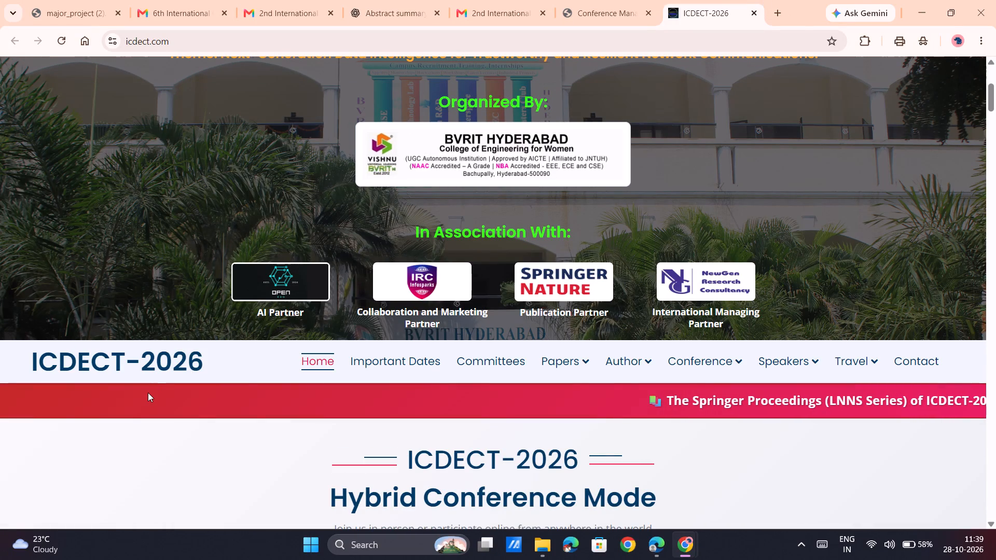
{"action": "scroll", "coordinate": [148, 391], "scroll_direction": "up", "scroll_amount": 4}
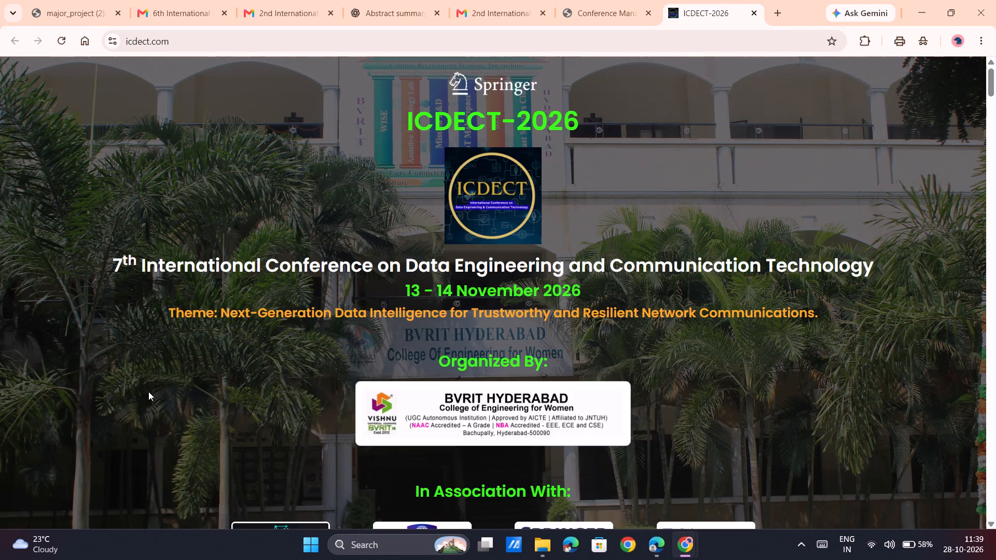
{"action": "scroll", "coordinate": [148, 391], "scroll_direction": "up", "scroll_amount": 4}
Examine the date and venue details for physical and online participation in the Hybrid Conference Mode section, and return to the page's beginning.
{"action": "scroll", "coordinate": [148, 391], "scroll_direction": "down", "scroll_amount": 10}
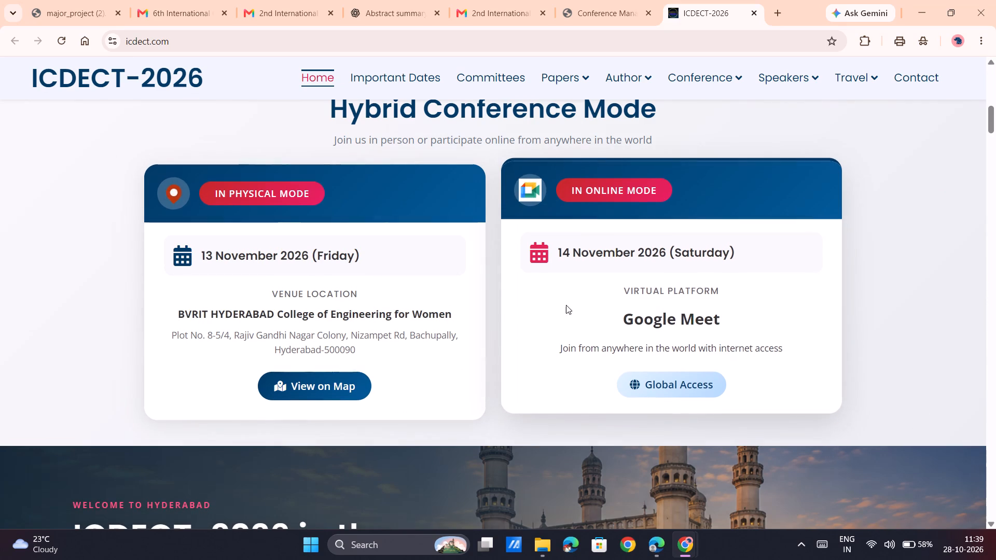
{"action": "left_click_drag", "start_coordinate": [174, 306], "coordinate": [405, 341]}
{"action": "left_click", "coordinate": [405, 341]}
{"action": "left_click_drag", "start_coordinate": [405, 341], "coordinate": [258, 289]}
{"action": "left_click", "coordinate": [258, 289]}
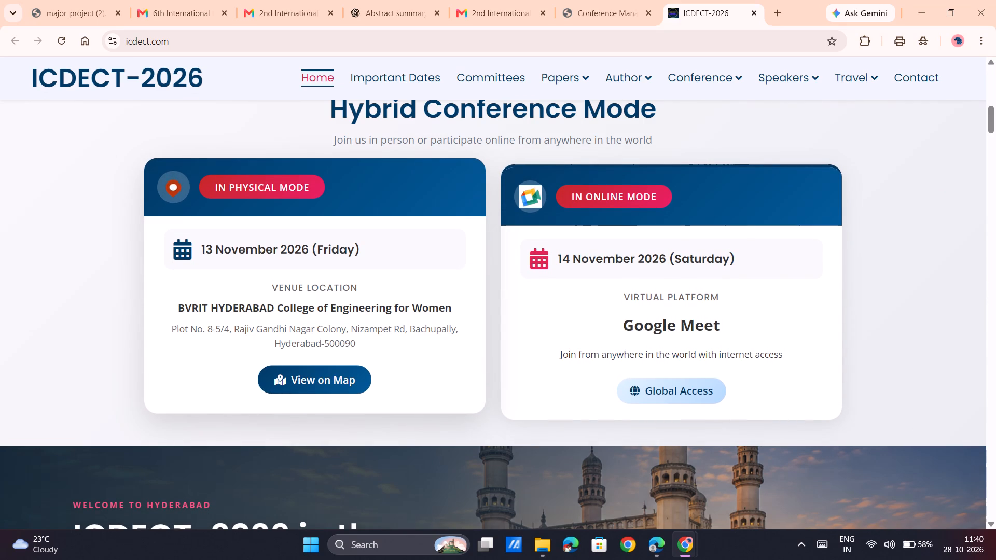
{"action": "left_click_drag", "start_coordinate": [543, 351], "coordinate": [863, 324]}
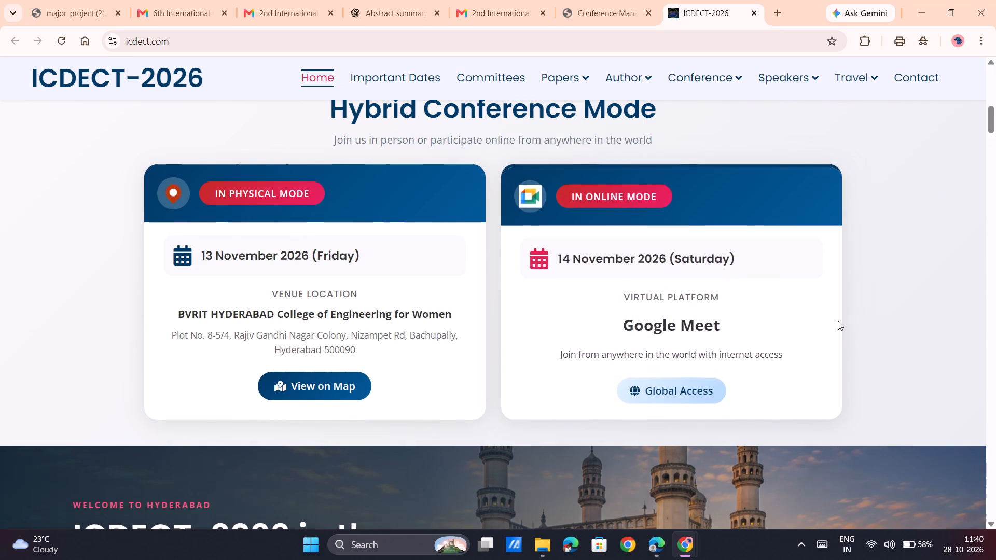
{"action": "left_click", "coordinate": [656, 353]}
{"action": "scroll", "coordinate": [659, 333], "scroll_direction": "down", "scroll_amount": 6}
{"action": "scroll", "coordinate": [659, 331], "scroll_direction": "up", "scroll_amount": 9}
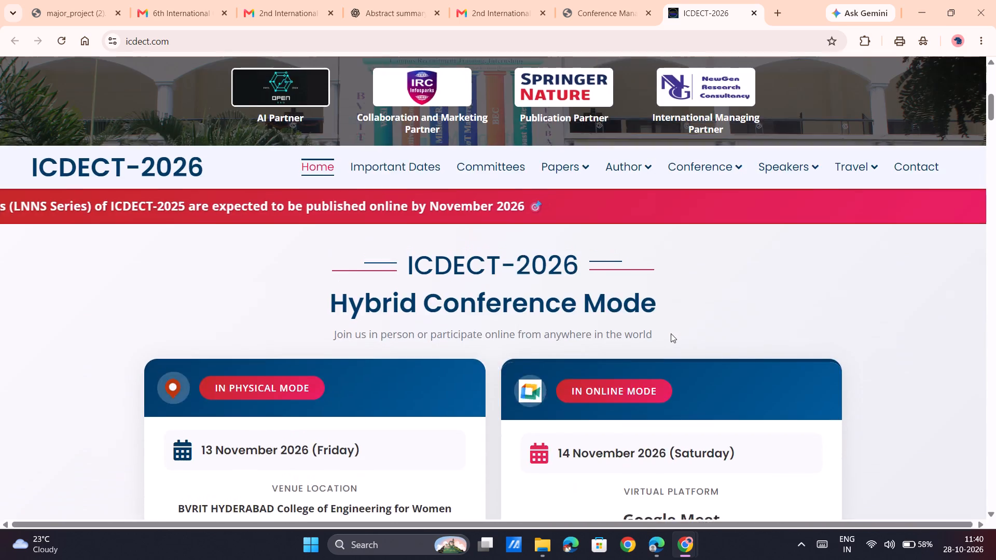
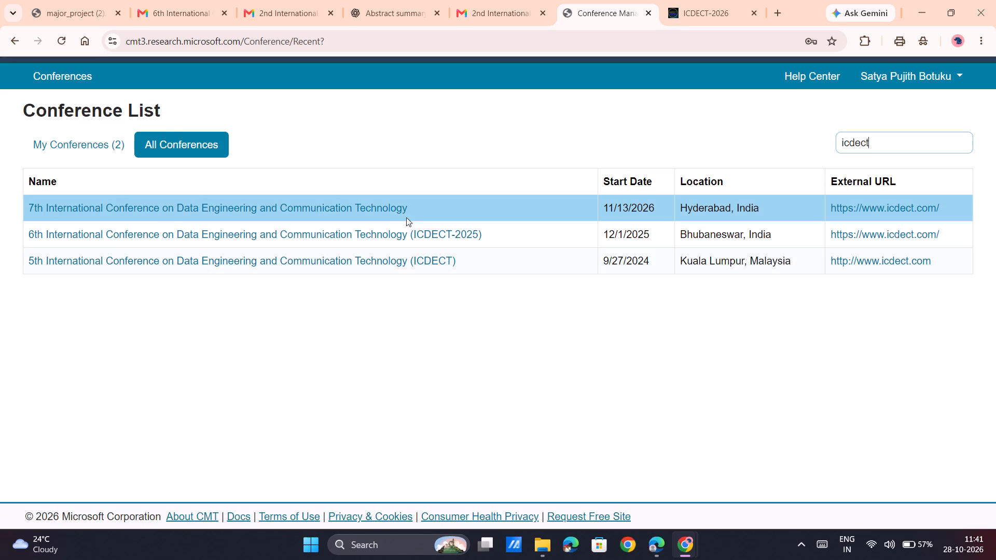
Open the 7th International Conference on Data Engineering and Communication Technology from the conference list and start a new author submission.
{"action": "left_click", "coordinate": [391, 205]}
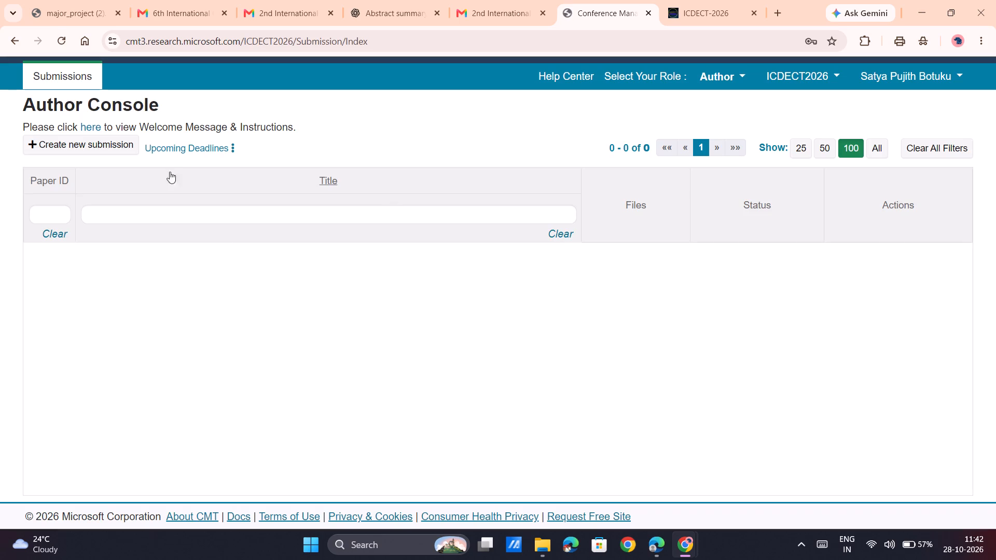
{"action": "left_click", "coordinate": [132, 144]}
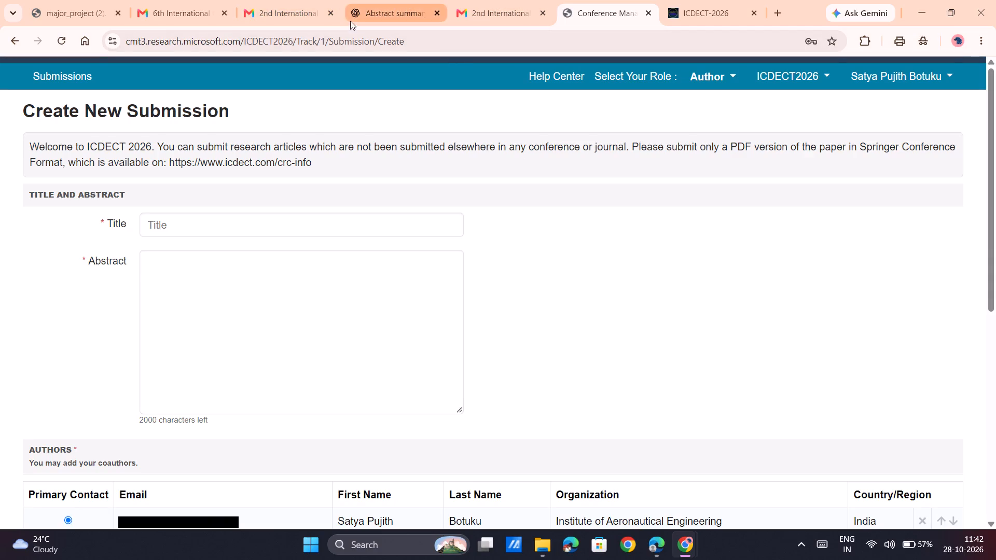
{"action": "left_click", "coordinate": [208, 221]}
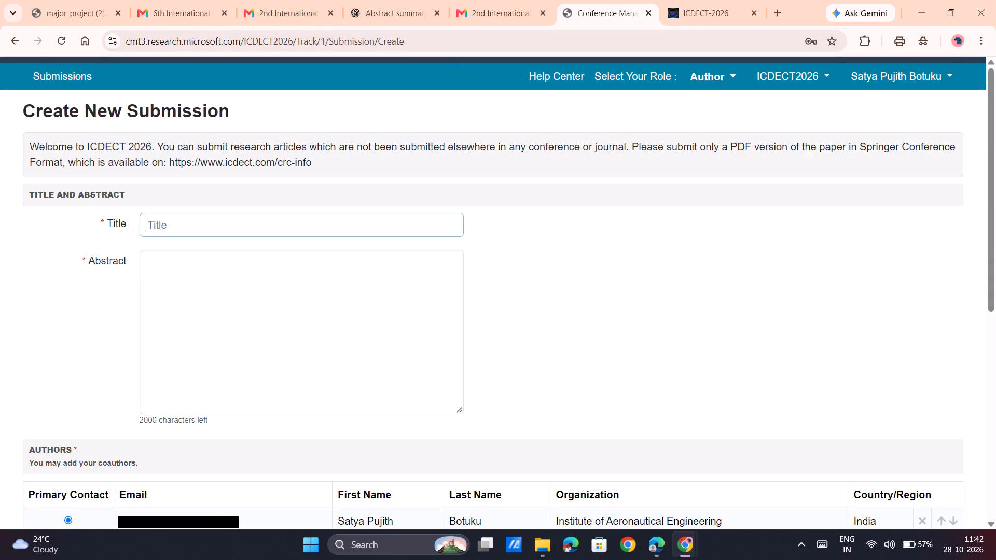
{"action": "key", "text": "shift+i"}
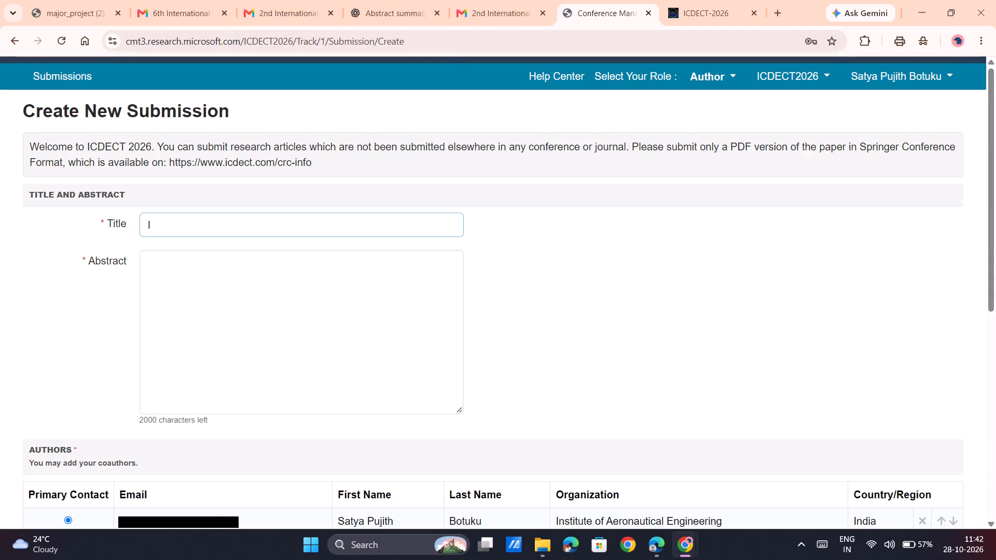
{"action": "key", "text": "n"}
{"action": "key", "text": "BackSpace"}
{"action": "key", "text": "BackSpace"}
Copy the title "Intelligent AutoML System with Adaptive Resource Management: A Novel Approach to Distributed Machine Learning Optimization" from major_project (2).pdf into the submission's Title.
{"action": "left_click", "coordinate": [91, 0]}
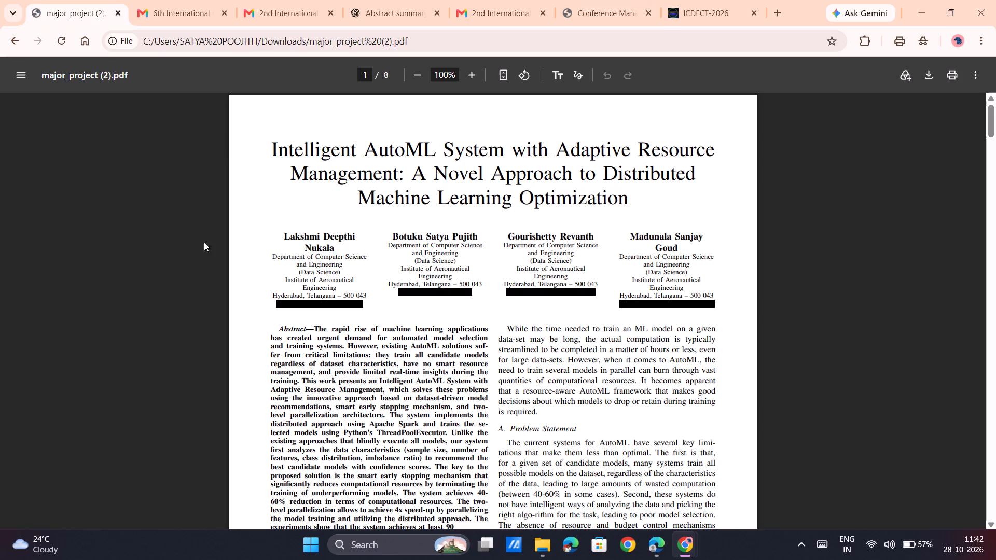
{"action": "left_click_drag", "start_coordinate": [268, 143], "coordinate": [646, 195]}
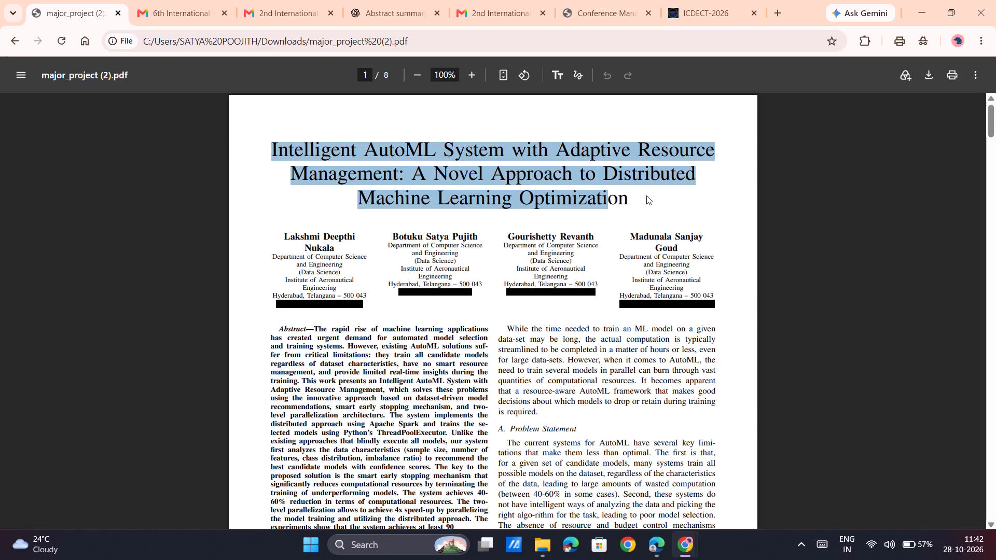
{"action": "key", "text": "ctrl+c"}
{"action": "left_click", "coordinate": [656, 0]}
{"action": "left_click", "coordinate": [168, 235]}
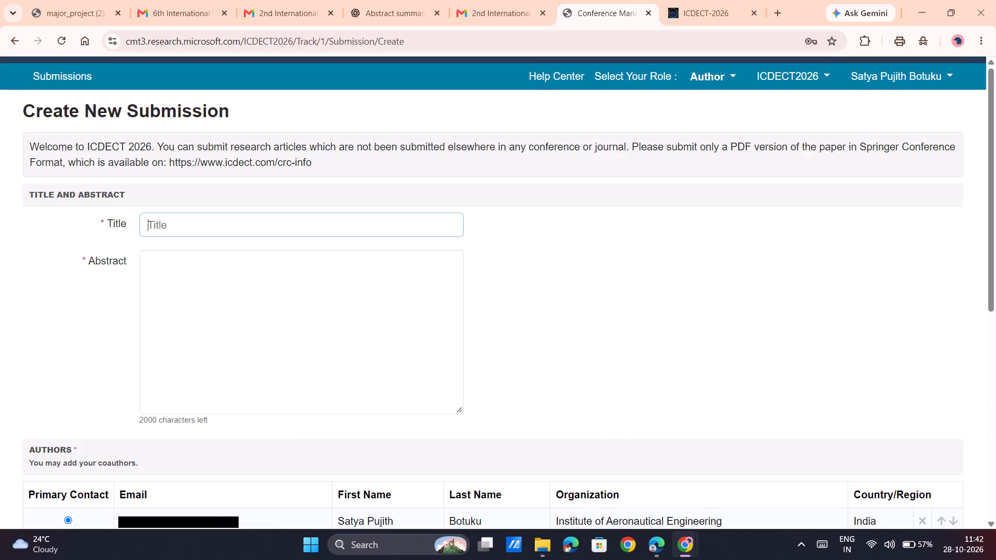
{"action": "key", "text": "ctrl+v"}
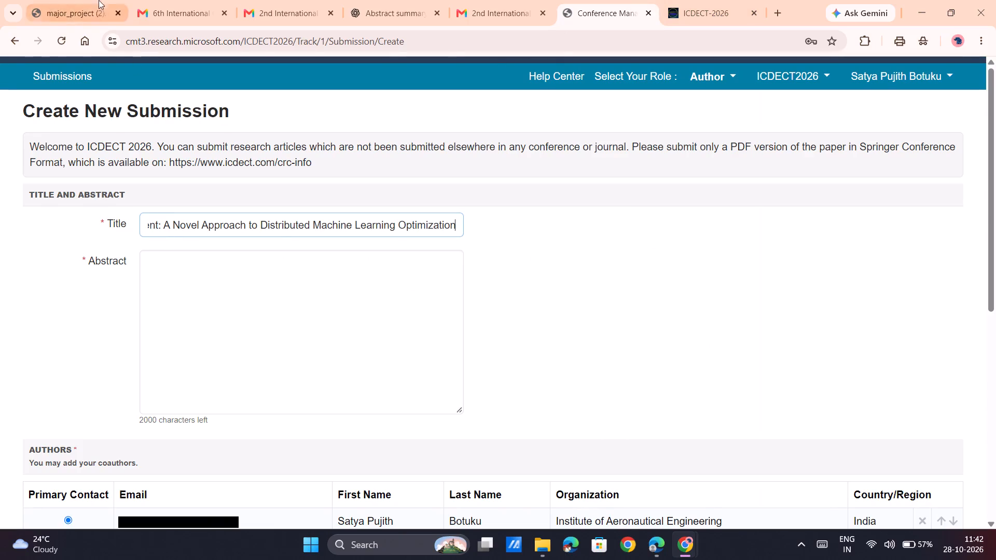
Copy the abstract text and index terms from major_project (2).pdf into the submission's Abstract, removing the trailing blank line.
{"action": "left_click", "coordinate": [85, 0]}
{"action": "scroll", "coordinate": [143, 295], "scroll_direction": "down", "scroll_amount": 2}
{"action": "left_click", "coordinate": [249, 307]}
{"action": "left_click_drag", "start_coordinate": [278, 197], "coordinate": [290, 212]}
{"action": "left_click", "coordinate": [289, 211]}
{"action": "left_click_drag", "start_coordinate": [314, 197], "coordinate": [369, 367]}
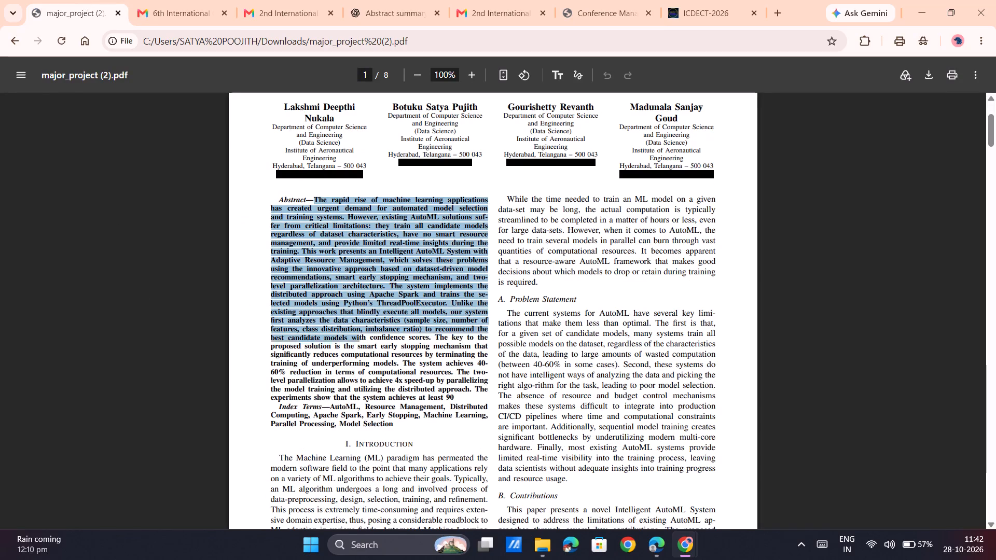
{"action": "left_click_drag", "start_coordinate": [369, 367], "coordinate": [396, 424]}
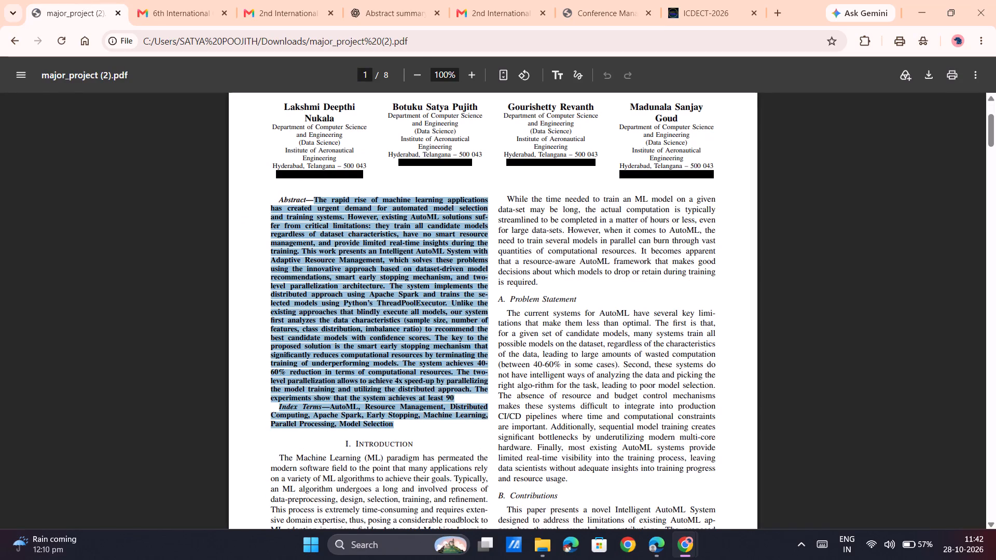
{"action": "key", "text": "ctrl+c"}
{"action": "key", "text": "ctrl+c"}
{"action": "left_click", "coordinate": [605, 0]}
{"action": "left_click", "coordinate": [307, 263]}
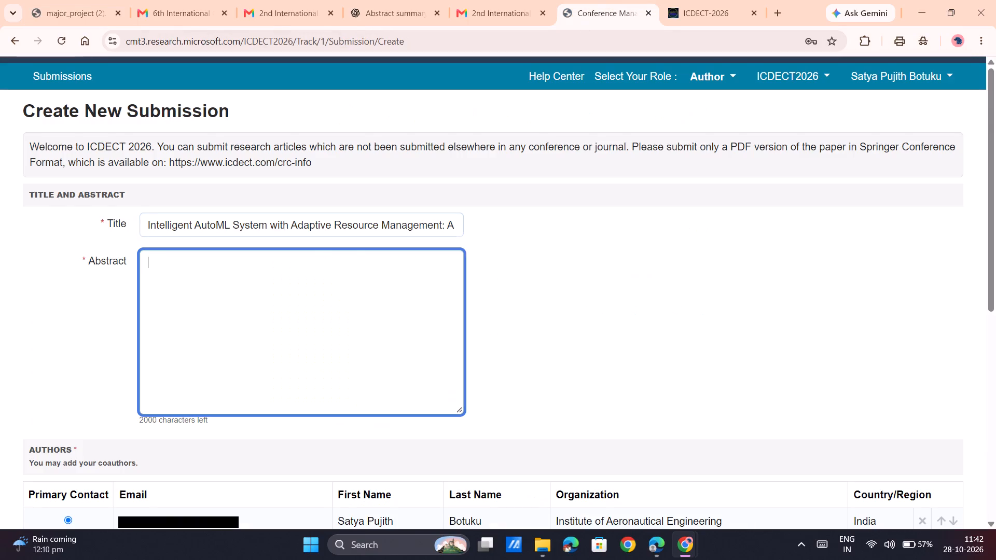
{"action": "key", "text": "ctrl+v"}
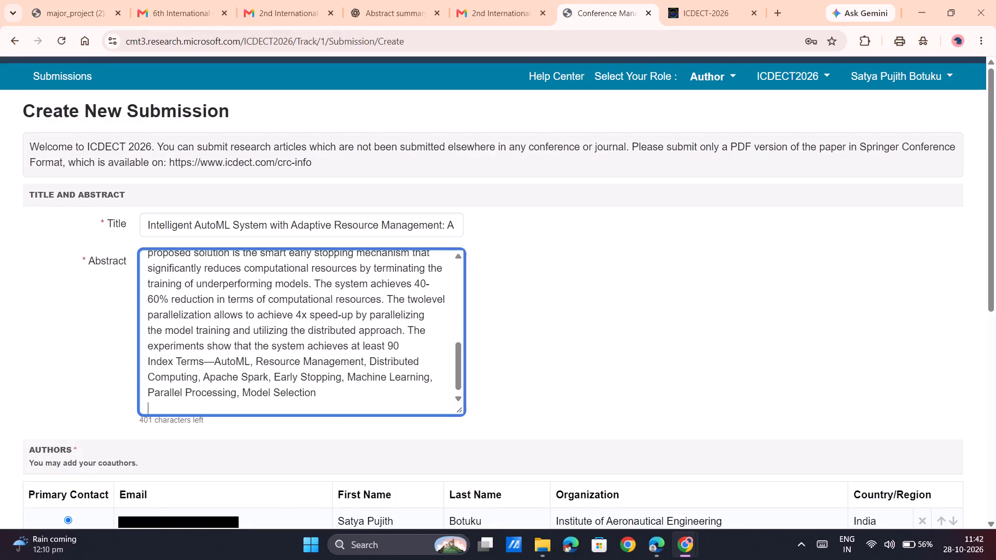
{"action": "key", "text": "BackSpace"}
Open the entry form for adding a coauthor in the submission's Authors section.
{"action": "scroll", "coordinate": [434, 389], "scroll_direction": "down", "scroll_amount": 3}
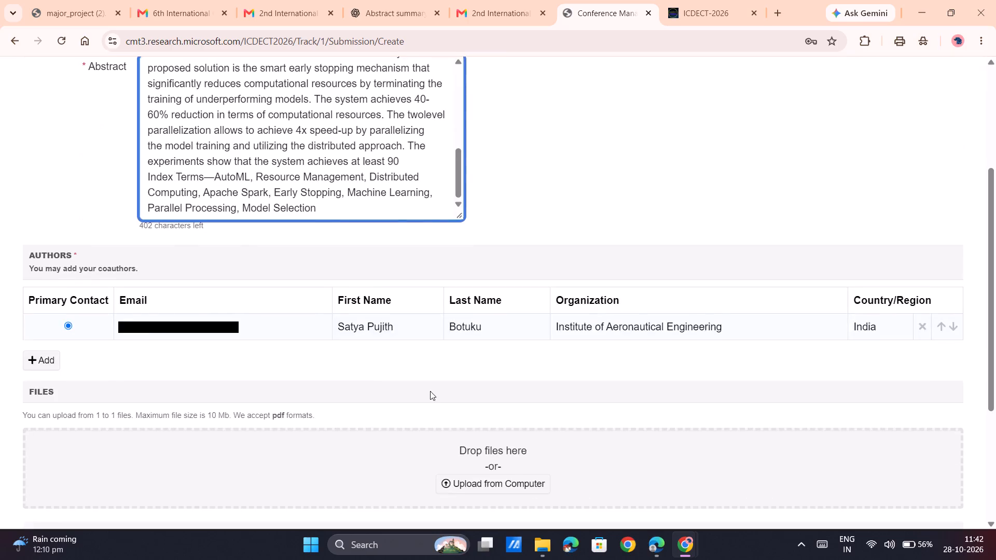
{"action": "left_click", "coordinate": [47, 355]}
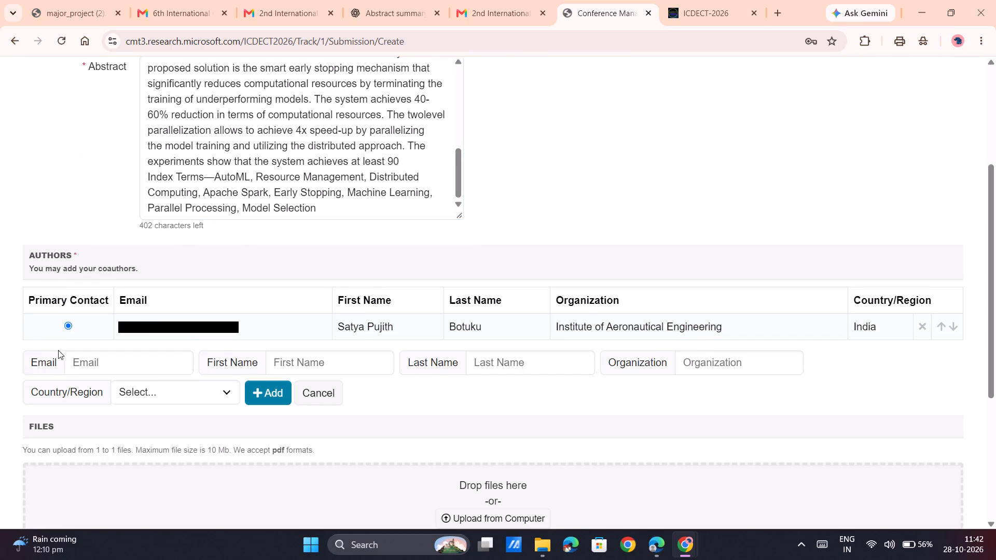
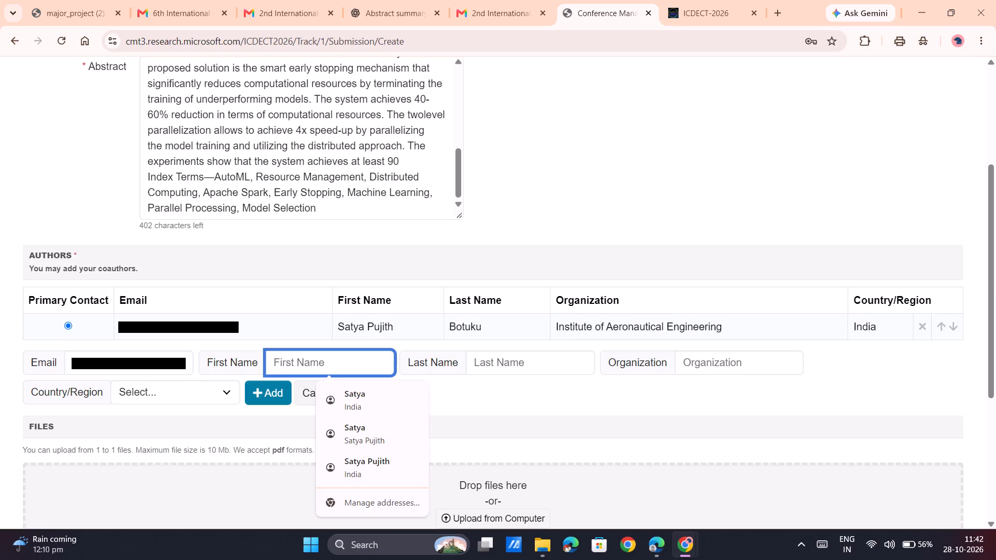
Enter the coauthor's first name and last name in the new coauthor entry.
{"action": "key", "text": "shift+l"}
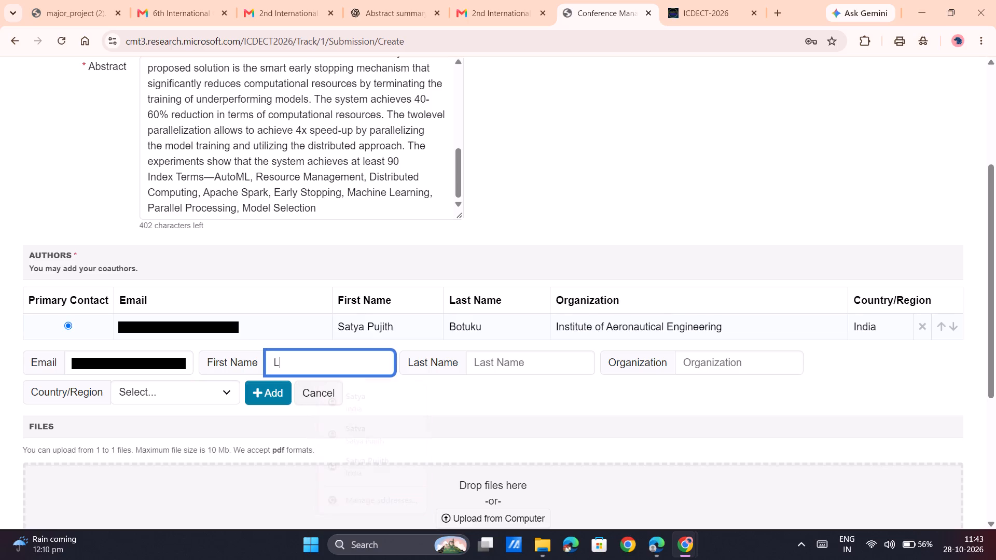
{"action": "key", "text": "BackSpace"}
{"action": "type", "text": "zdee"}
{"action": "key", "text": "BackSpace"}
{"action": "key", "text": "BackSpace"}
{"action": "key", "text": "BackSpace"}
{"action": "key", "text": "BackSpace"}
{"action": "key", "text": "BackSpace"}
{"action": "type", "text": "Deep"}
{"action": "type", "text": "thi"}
{"action": "left_click", "coordinate": [516, 373]}
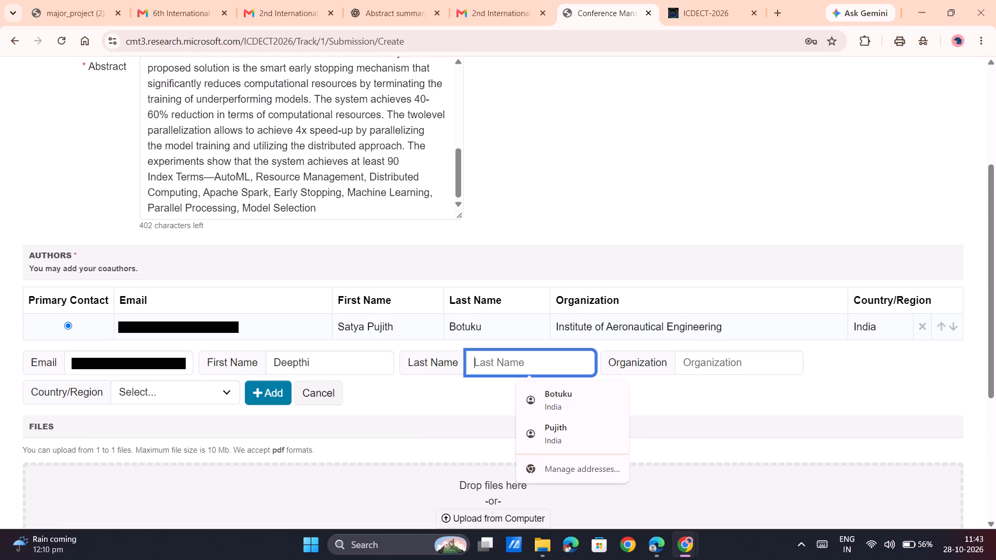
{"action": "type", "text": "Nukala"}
Set the coauthor's organization to Institute of Aeronautical Engineering, copied from the primary author's row, and the country to India.
{"action": "left_click", "coordinate": [736, 354]}
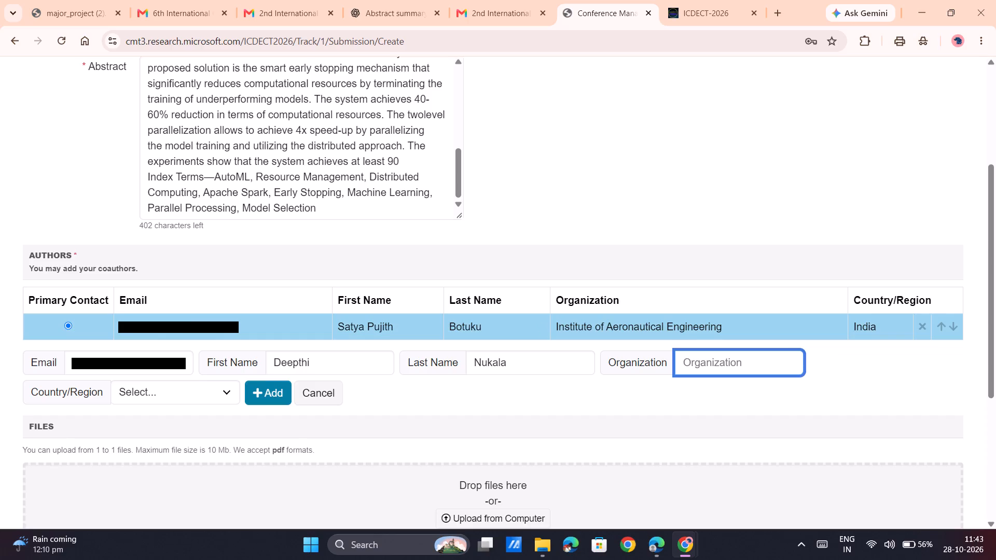
{"action": "left_click_drag", "start_coordinate": [556, 327], "coordinate": [734, 330]}
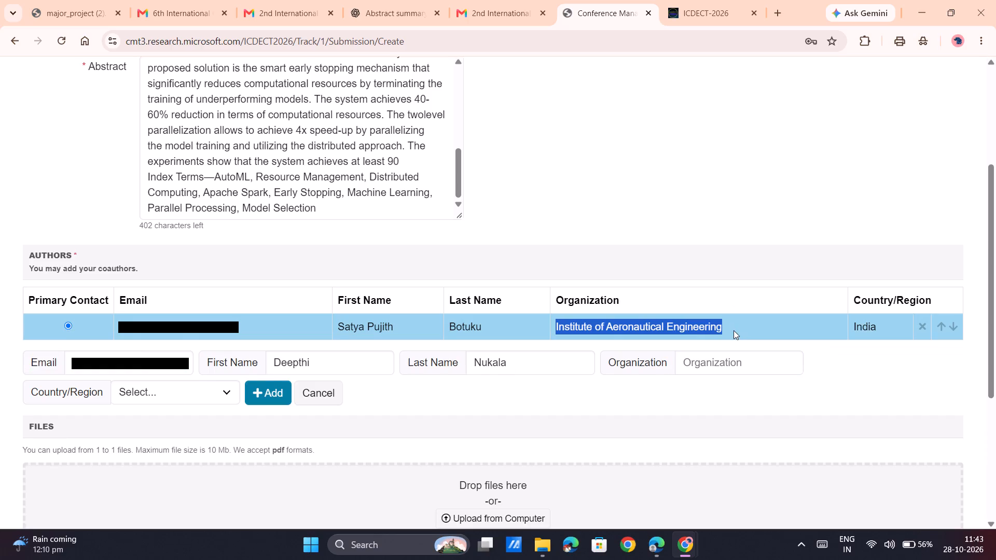
{"action": "key", "text": "ctrl+c"}
{"action": "left_click", "coordinate": [764, 364]}
{"action": "key", "text": "ctrl+v"}
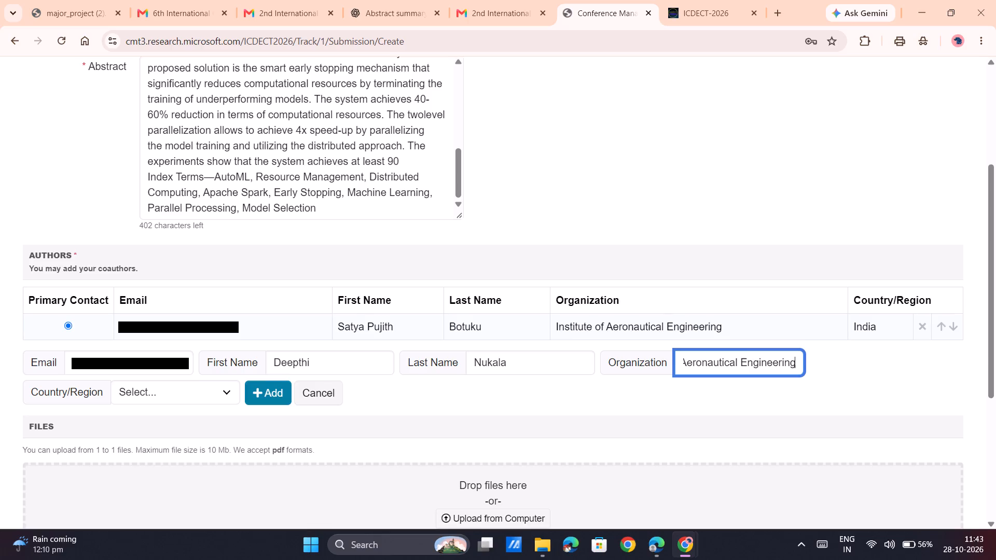
{"action": "left_click", "coordinate": [200, 397]}
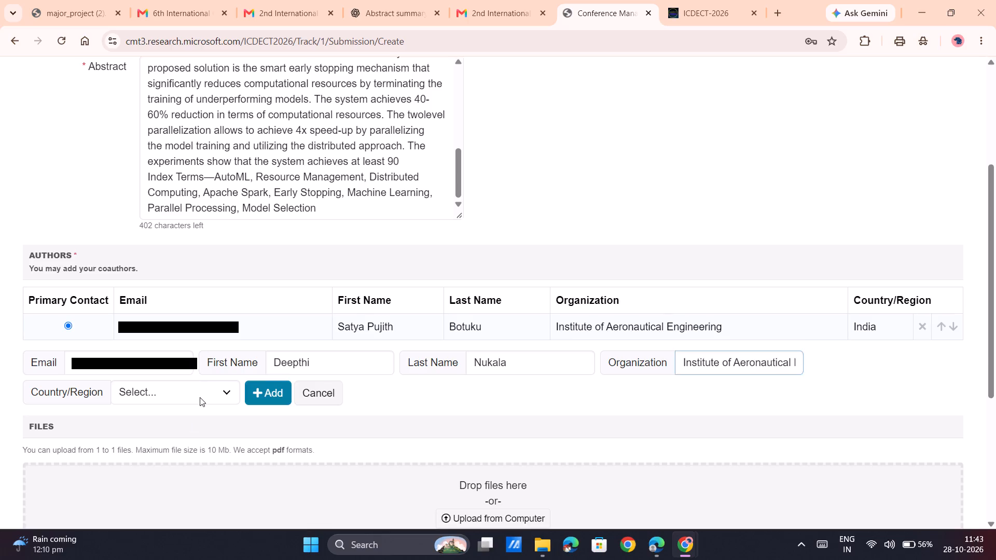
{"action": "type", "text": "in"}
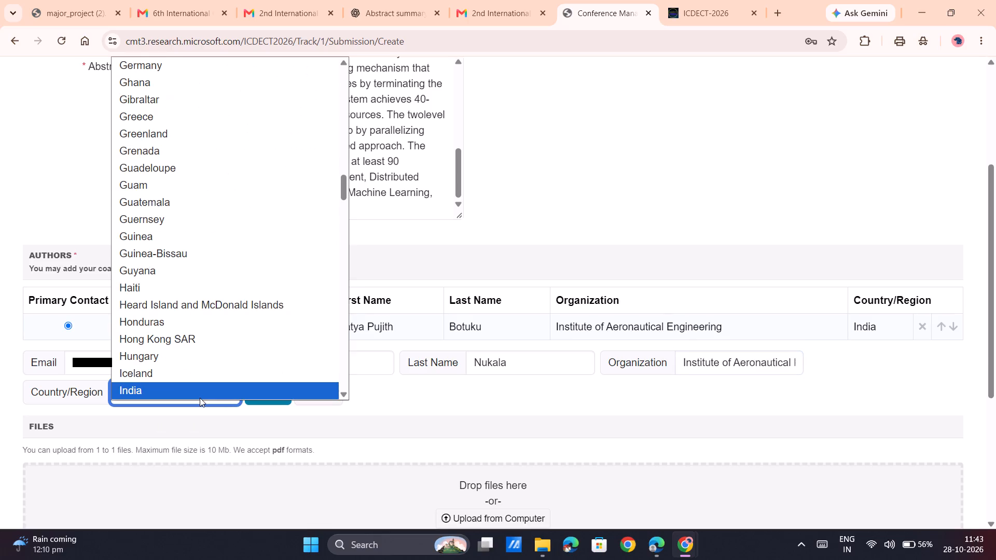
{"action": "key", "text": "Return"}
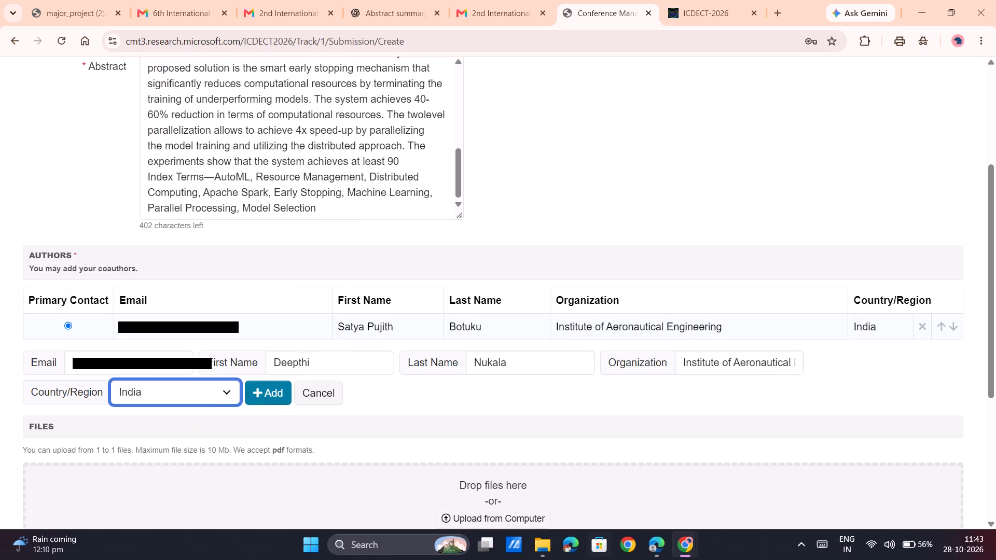
Upload the recent PDF major_project (2) from the computer as the submission's file.
{"action": "scroll", "coordinate": [545, 370], "scroll_direction": "down", "scroll_amount": 2}
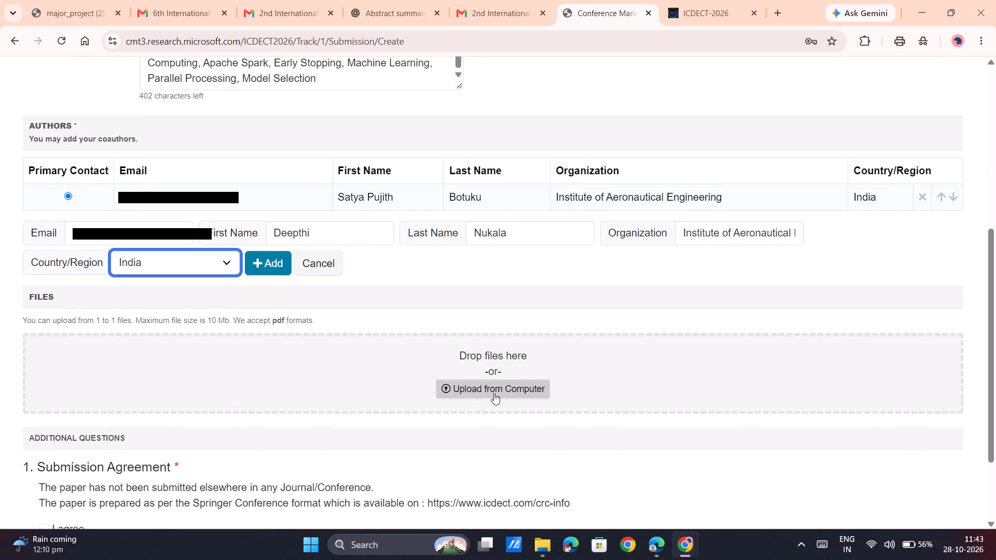
{"action": "left_click", "coordinate": [492, 388]}
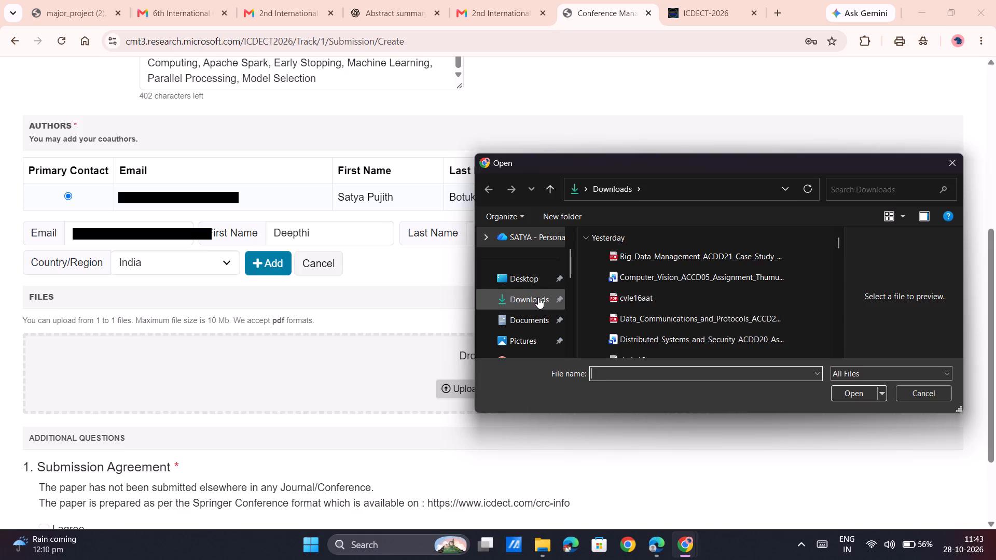
{"action": "scroll", "coordinate": [517, 273], "scroll_direction": "up", "scroll_amount": 2}
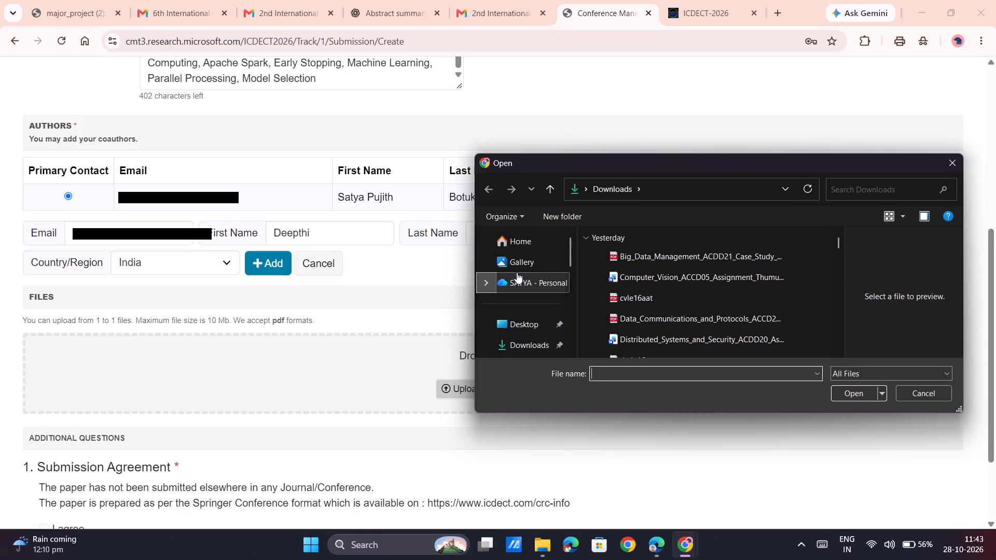
{"action": "left_click", "coordinate": [521, 239]}
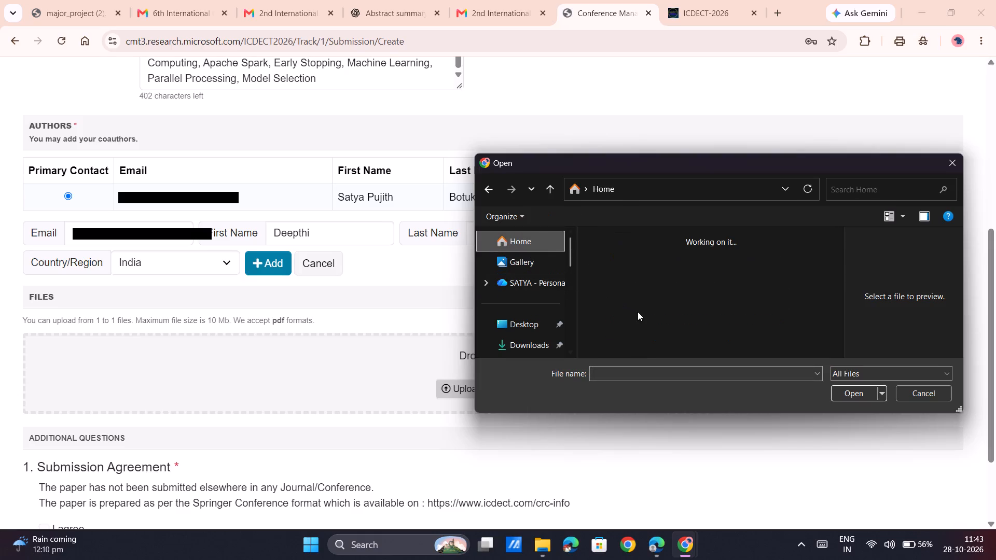
{"action": "scroll", "coordinate": [666, 284], "scroll_direction": "down", "scroll_amount": 2}
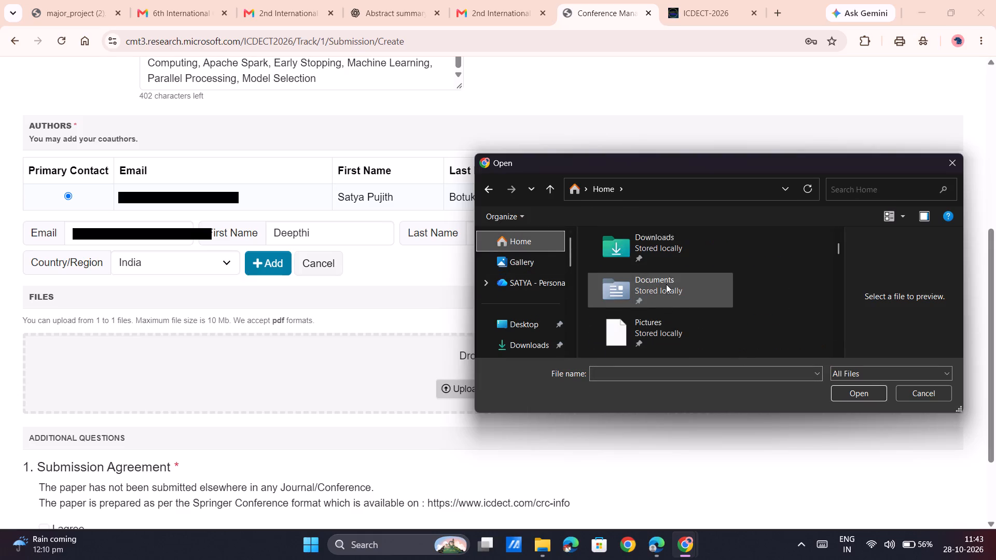
{"action": "scroll", "coordinate": [672, 270], "scroll_direction": "down", "scroll_amount": 4}
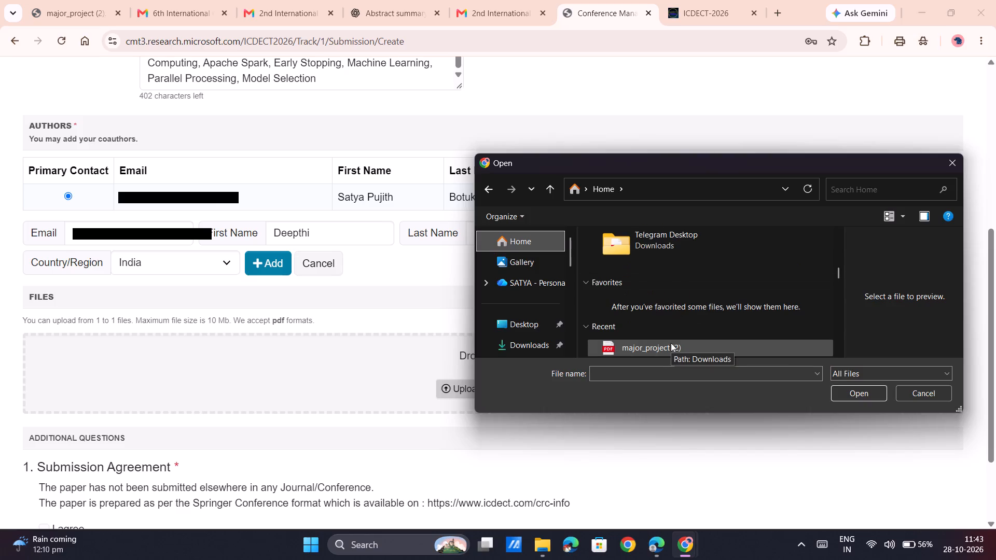
{"action": "scroll", "coordinate": [671, 343], "scroll_direction": "down", "scroll_amount": 1}
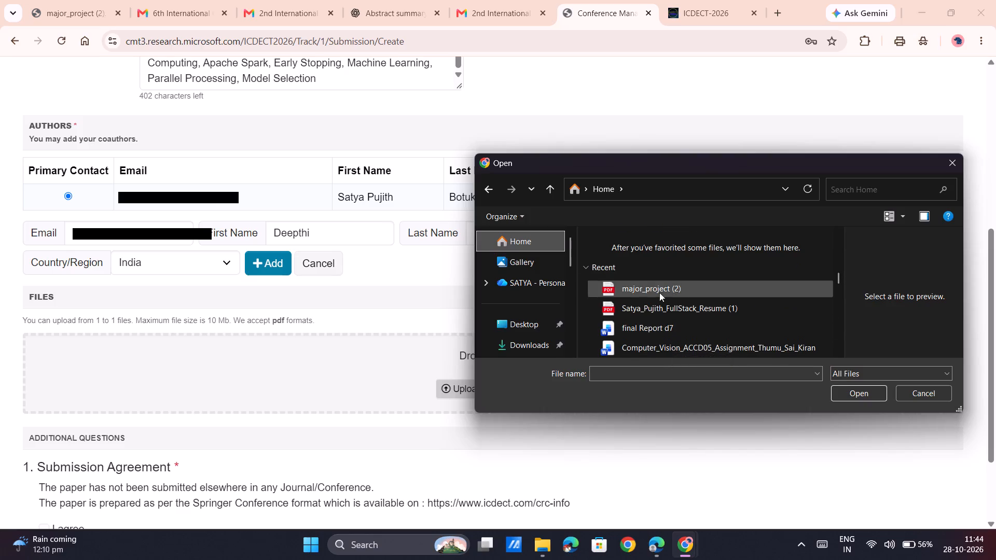
{"action": "left_click", "coordinate": [649, 289]}
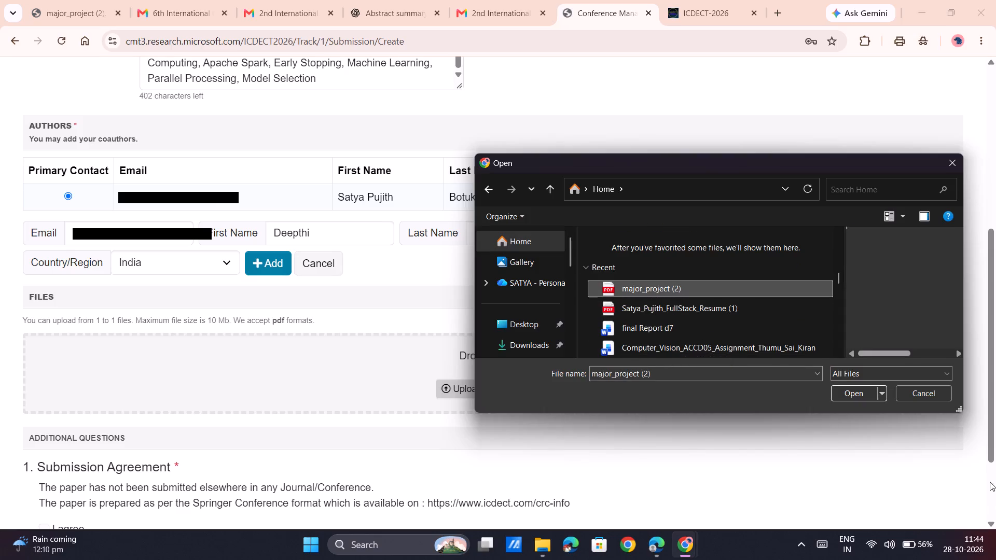
{"action": "left_click", "coordinate": [863, 396]}
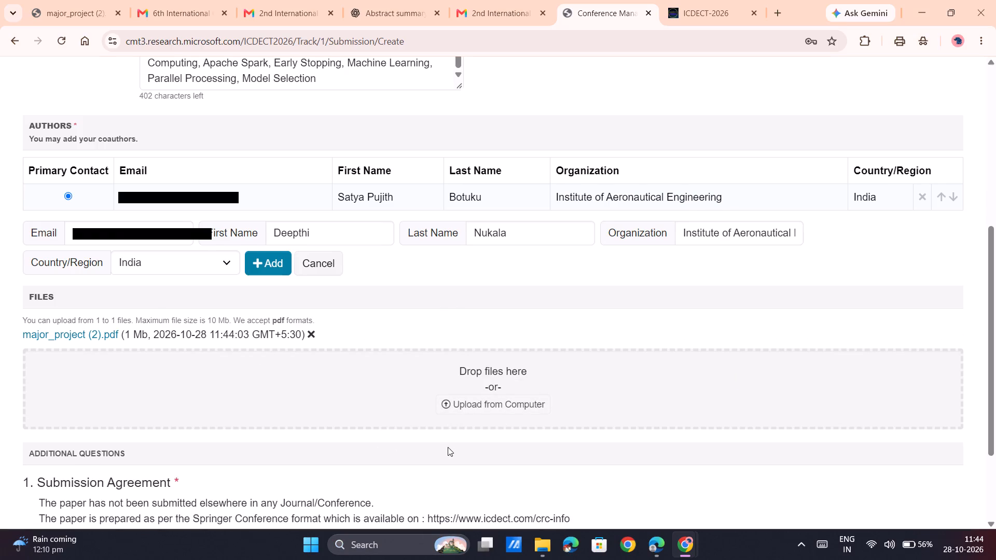
Agree to the Submission Agreement under the additional questions.
{"action": "scroll", "coordinate": [456, 464], "scroll_direction": "down", "scroll_amount": 6}
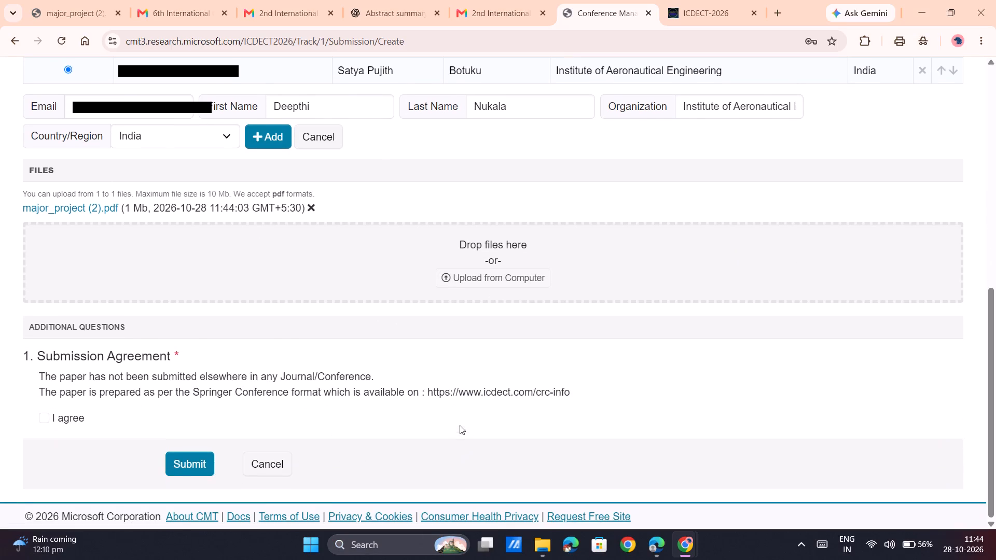
{"action": "left_click", "coordinate": [39, 414]}
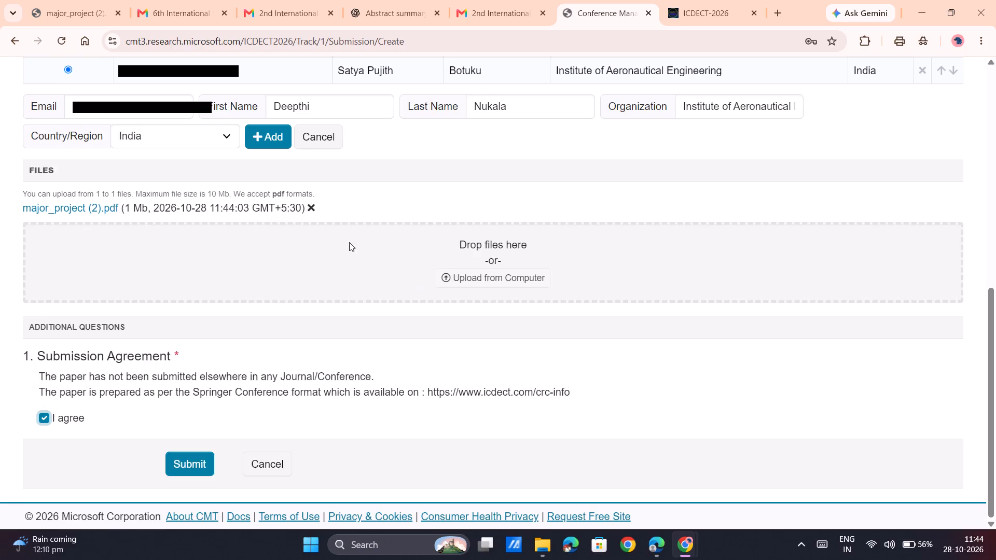
Add the completed coauthor entry to the submission's author list.
{"action": "scroll", "coordinate": [288, 288], "scroll_direction": "up", "scroll_amount": 2}
{"action": "left_click", "coordinate": [276, 269]}
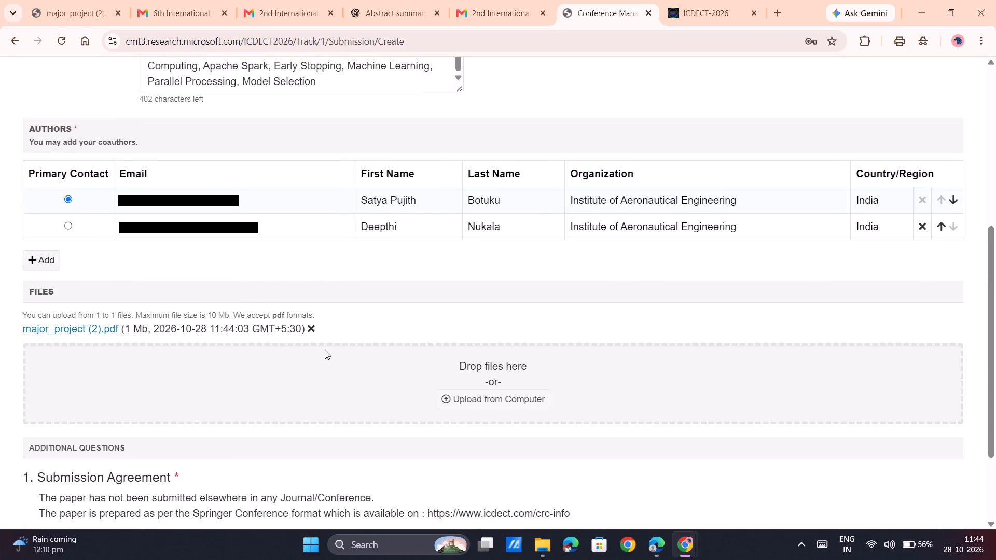
Make the newly added coauthor in the second author row the primary contact.
{"action": "left_click", "coordinate": [64, 223]}
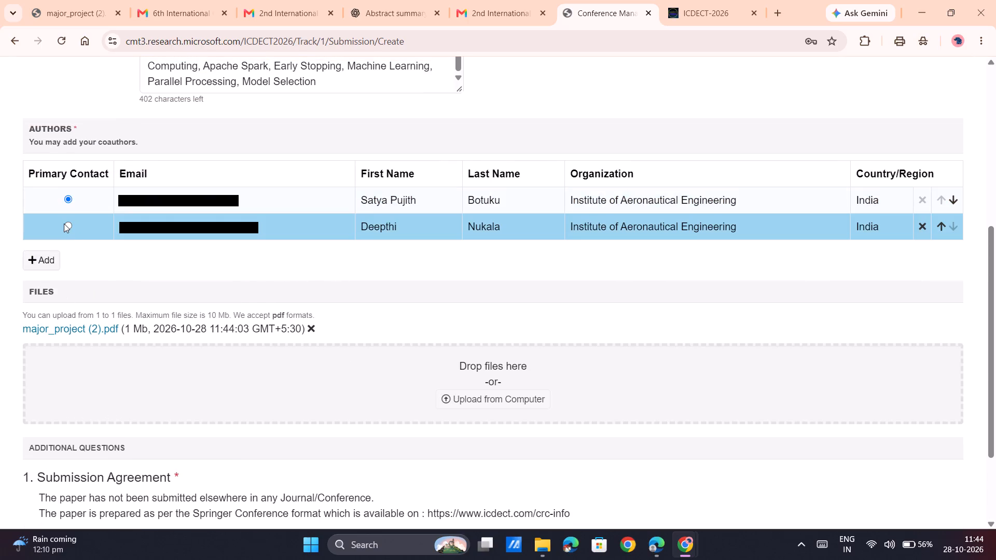
{"action": "left_click", "coordinate": [67, 226]}
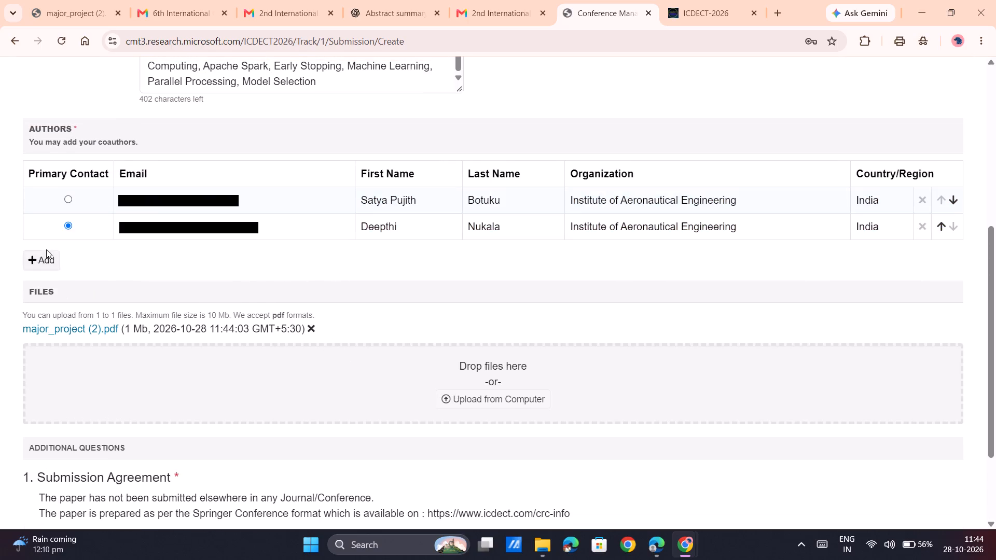
Start another coauthor entry in the authors section and enter that coauthor's email address.
{"action": "left_click", "coordinate": [39, 266]}
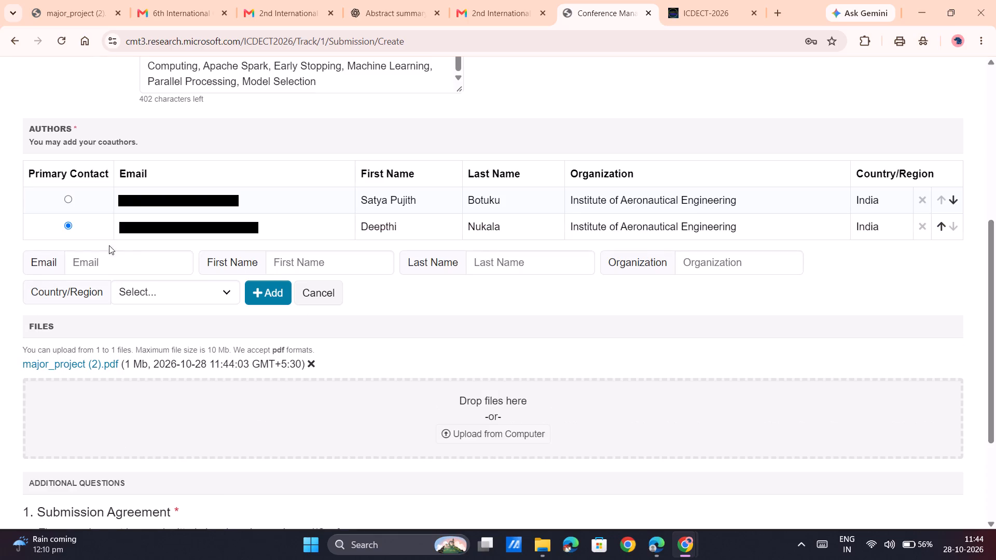
{"action": "left_click", "coordinate": [115, 267]}
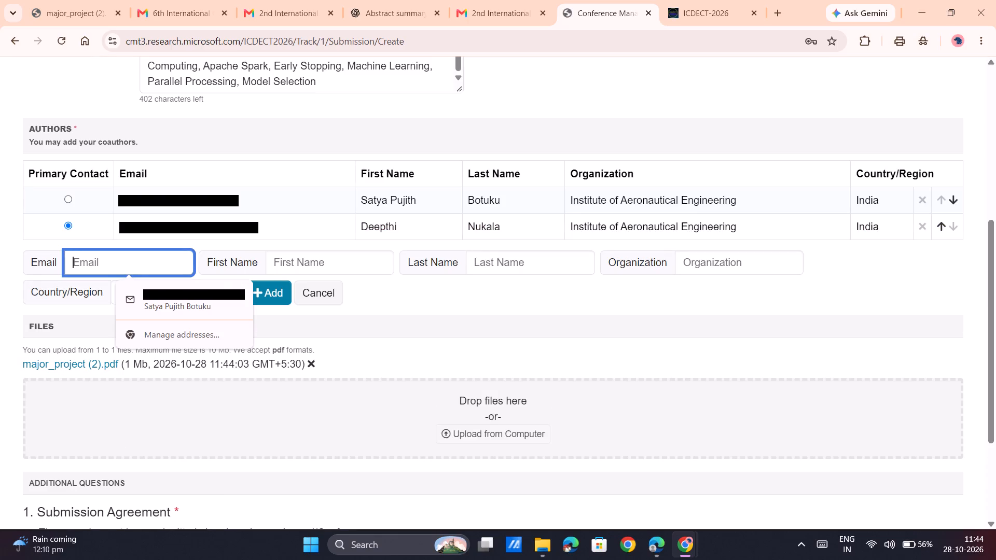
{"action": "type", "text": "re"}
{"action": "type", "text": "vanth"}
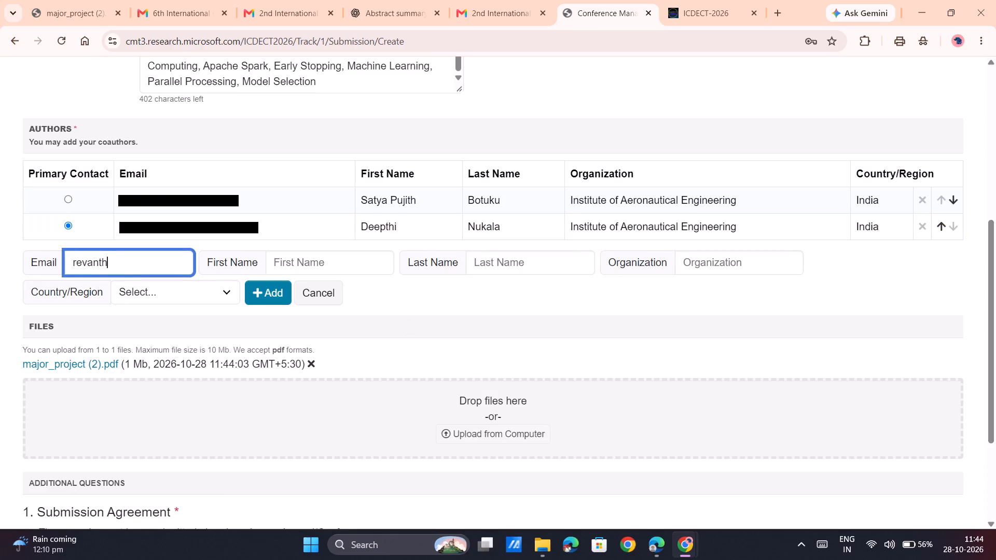
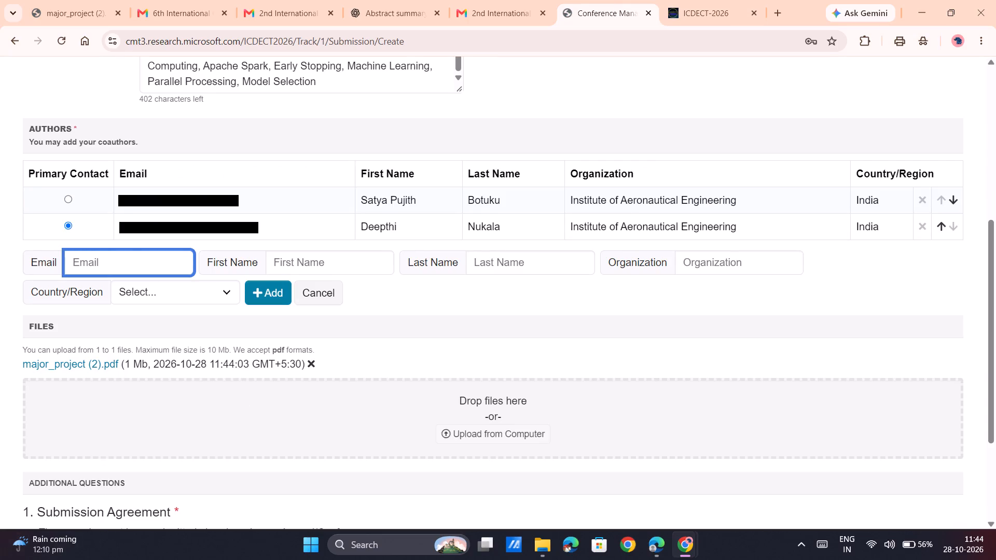
Fill in the copied email address and the first name of the next coauthor in the blank coauthor entry.
{"action": "key", "text": "ctrl+v"}
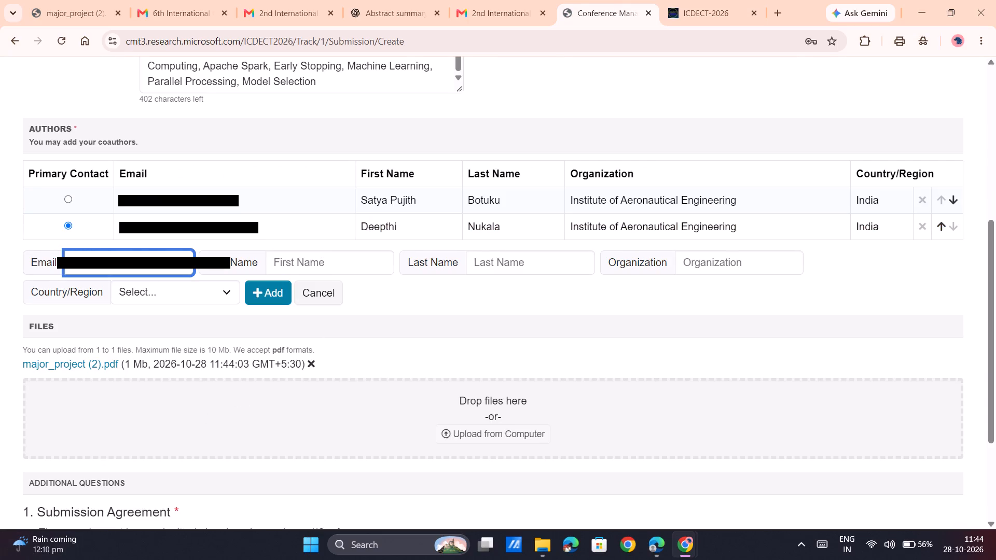
{"action": "left_click", "coordinate": [323, 260]}
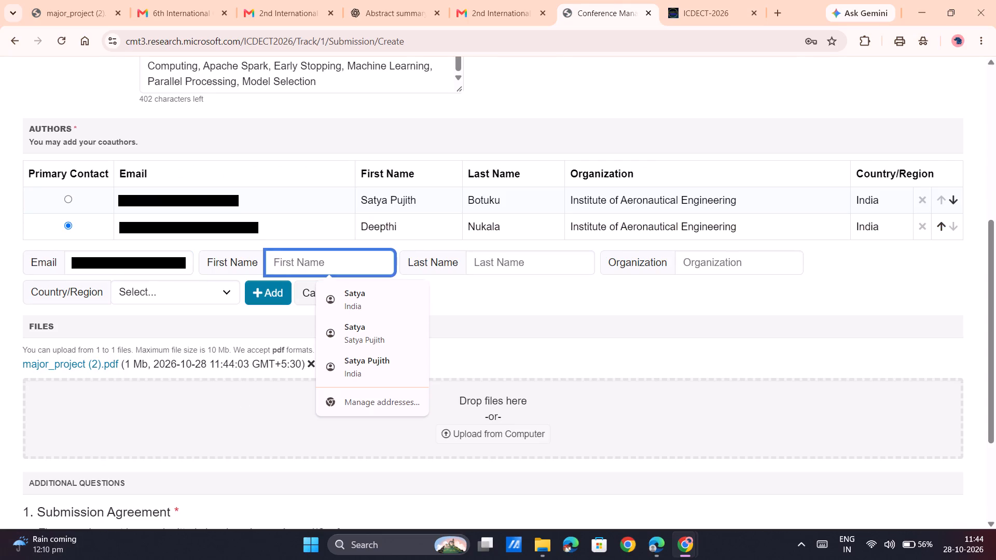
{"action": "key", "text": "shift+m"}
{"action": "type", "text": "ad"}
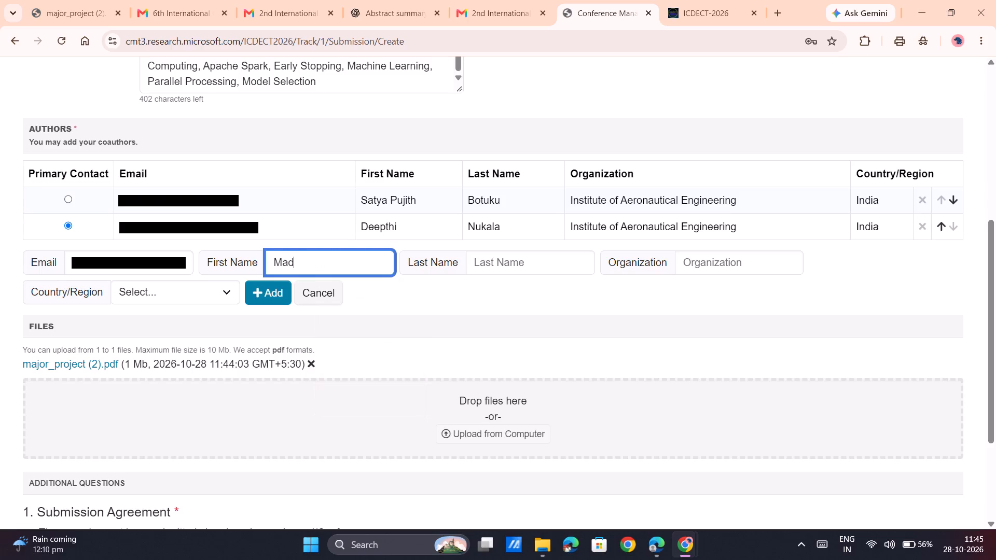
Replace the partial first name in the new coauthor entry with the third author's first name and enter the last name.
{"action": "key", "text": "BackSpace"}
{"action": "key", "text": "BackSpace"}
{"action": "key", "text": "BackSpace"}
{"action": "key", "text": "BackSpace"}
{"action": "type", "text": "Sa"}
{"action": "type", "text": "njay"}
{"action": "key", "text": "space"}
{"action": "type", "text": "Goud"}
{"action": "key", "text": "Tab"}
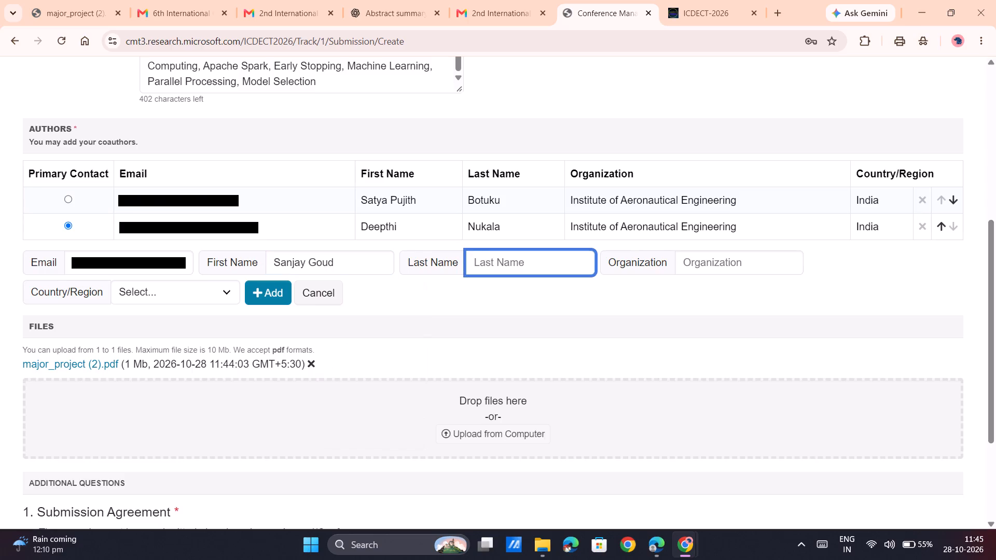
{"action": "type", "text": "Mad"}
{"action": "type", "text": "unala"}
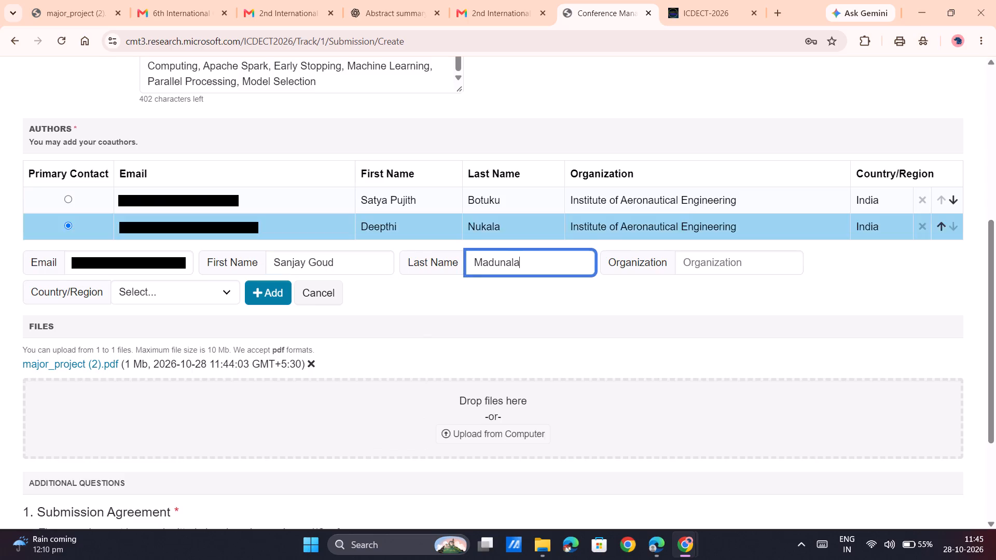
Copy Institute of Aeronautical Engineering from the second author's row for the new coauthor's organization.
{"action": "left_click", "coordinate": [721, 261]}
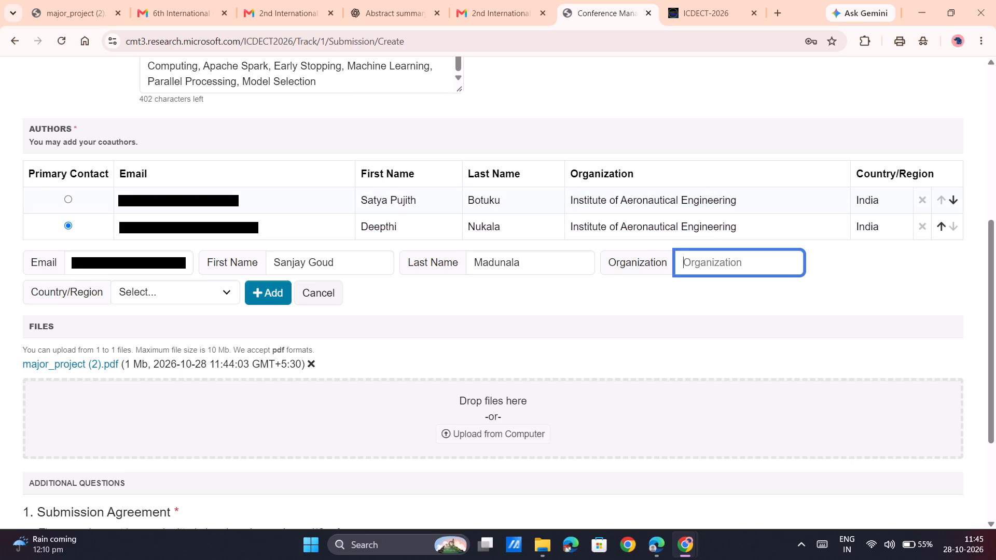
{"action": "left_click_drag", "start_coordinate": [737, 228], "coordinate": [736, 225]}
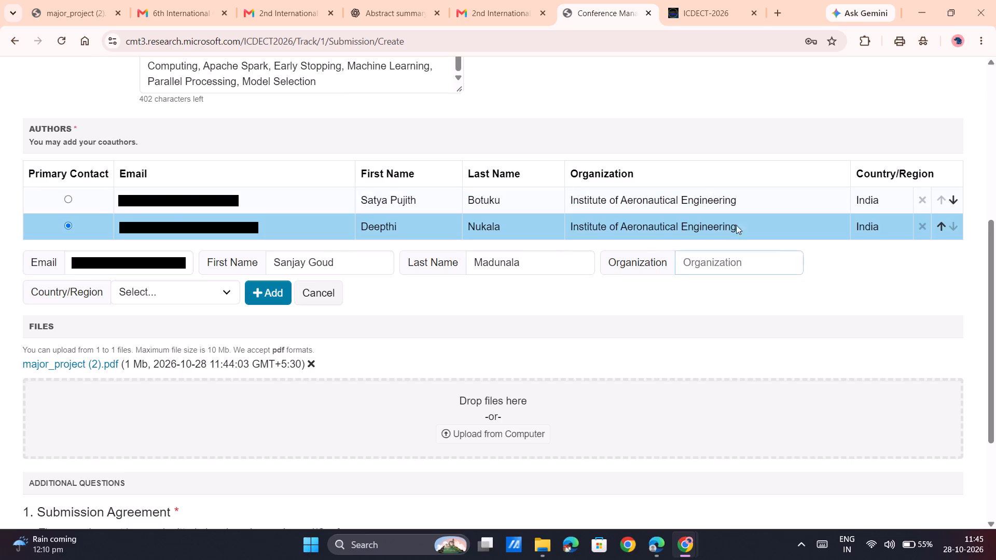
{"action": "left_click_drag", "start_coordinate": [736, 225], "coordinate": [559, 220]}
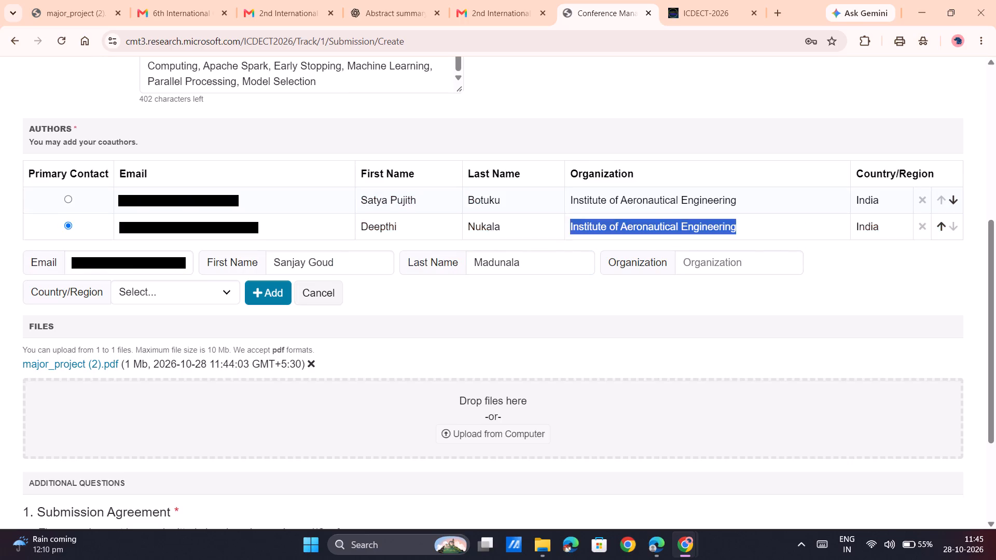
{"action": "key", "text": "ctrl+c"}
{"action": "left_click", "coordinate": [735, 267]}
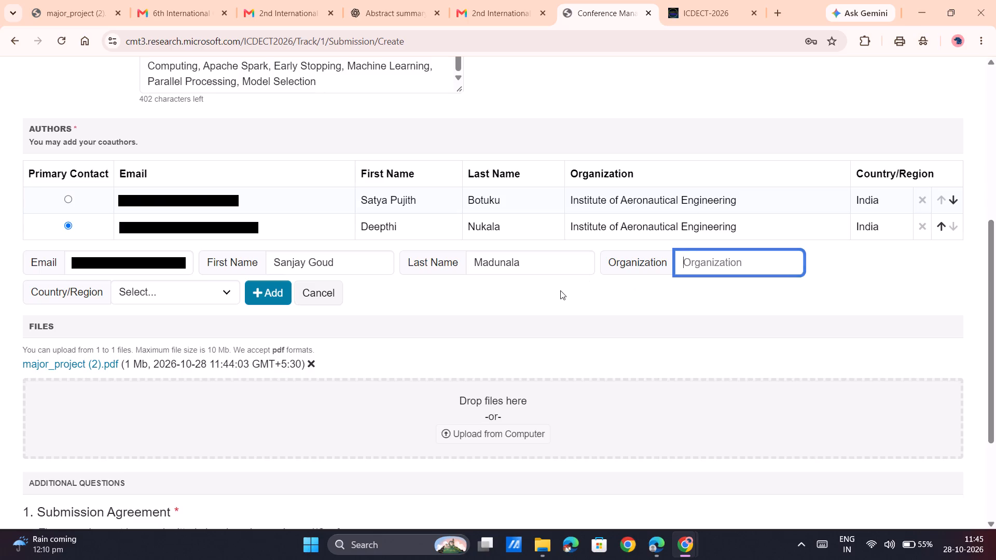
Fill in the new coauthor's organization with the copied Institute of Aeronautical Engineering and set the country to India.
{"action": "key", "text": "ctrl+v"}
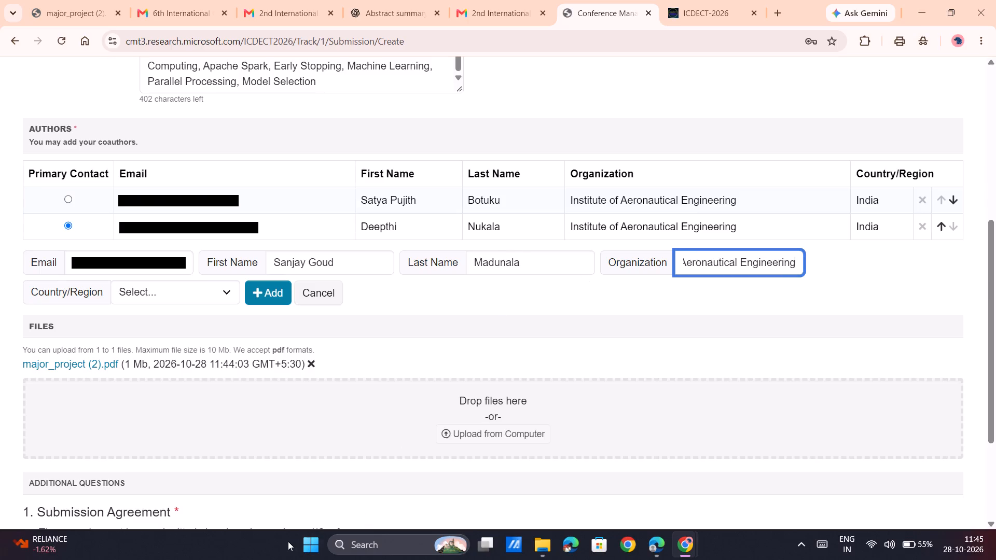
{"action": "left_click", "coordinate": [187, 303]}
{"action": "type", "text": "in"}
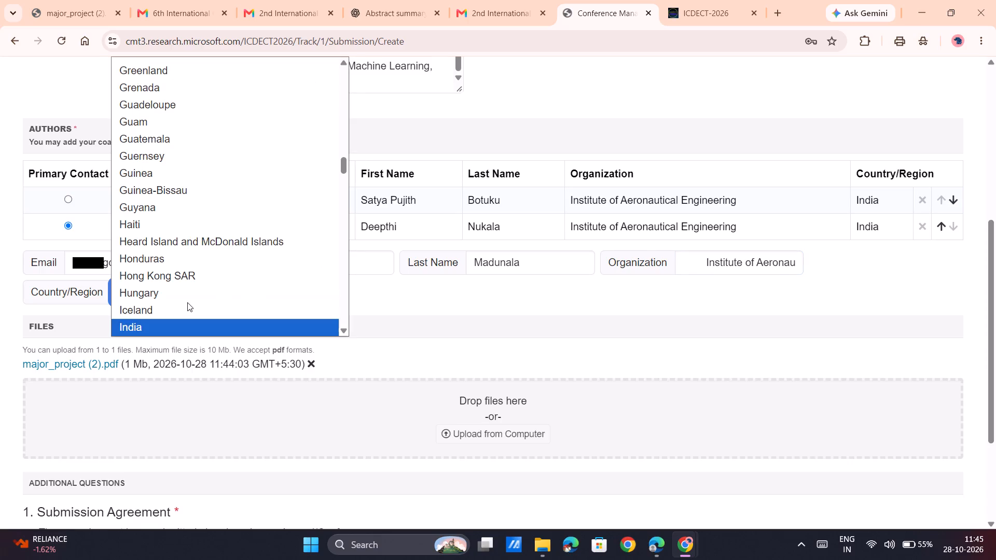
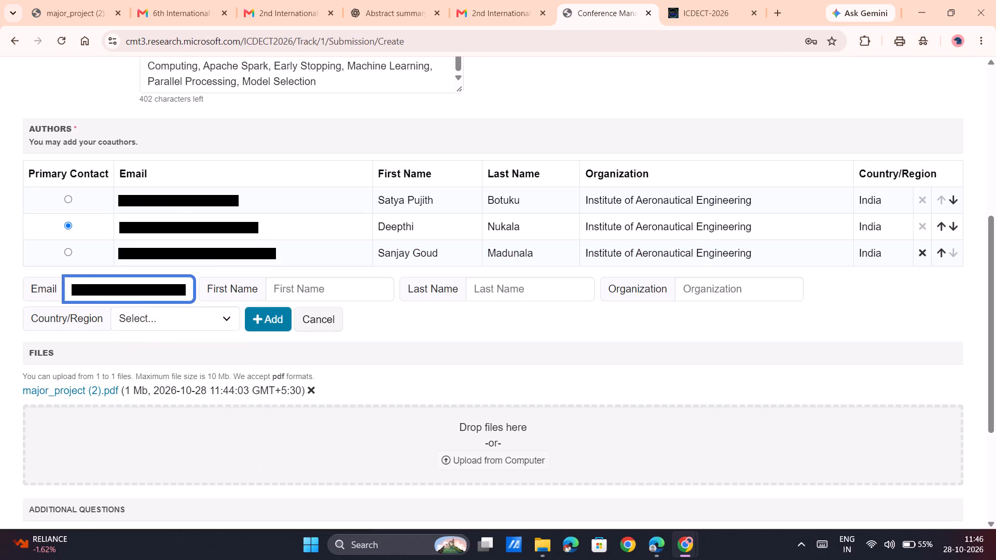
Enter the fourth author's first name and last name in the new coauthor entry.
{"action": "left_click", "coordinate": [323, 285]}
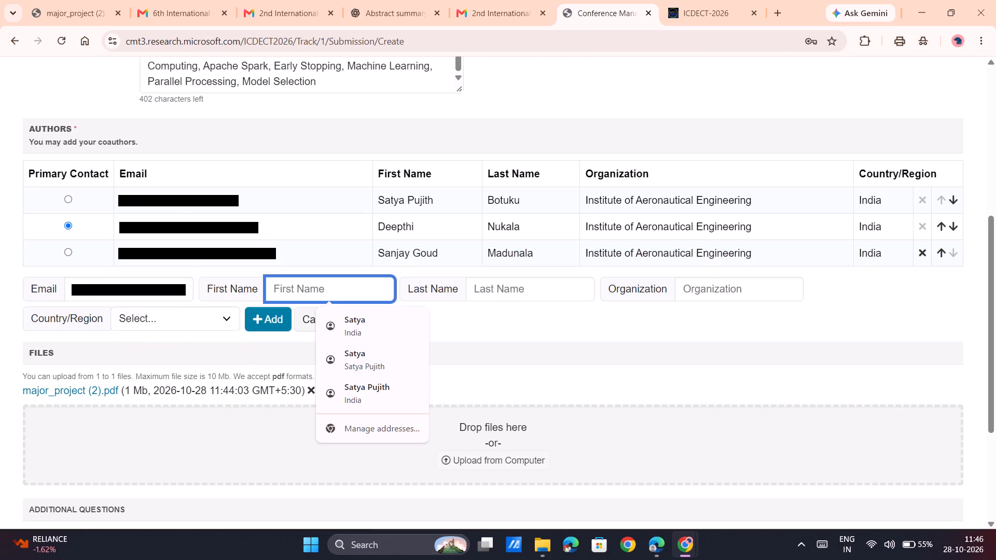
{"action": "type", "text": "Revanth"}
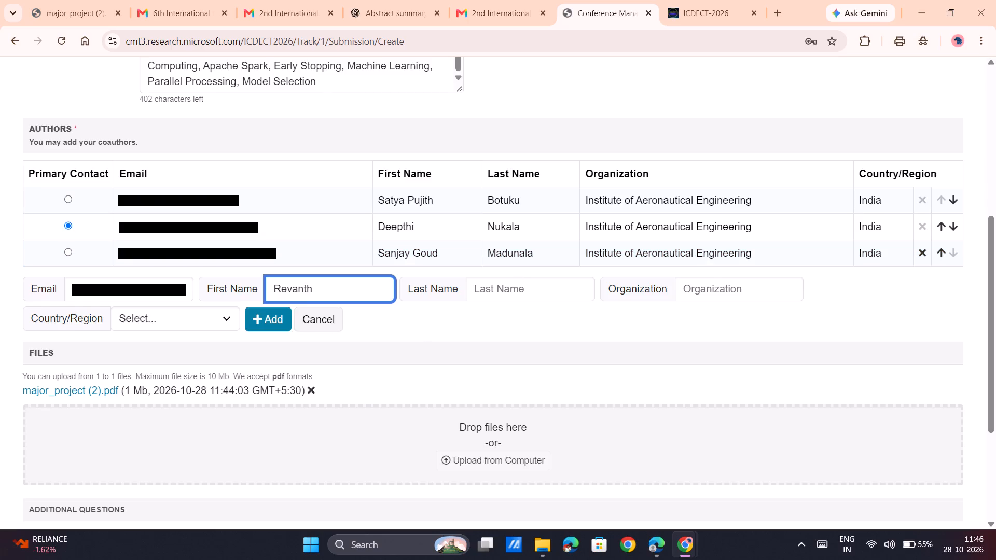
{"action": "left_click", "coordinate": [515, 287]}
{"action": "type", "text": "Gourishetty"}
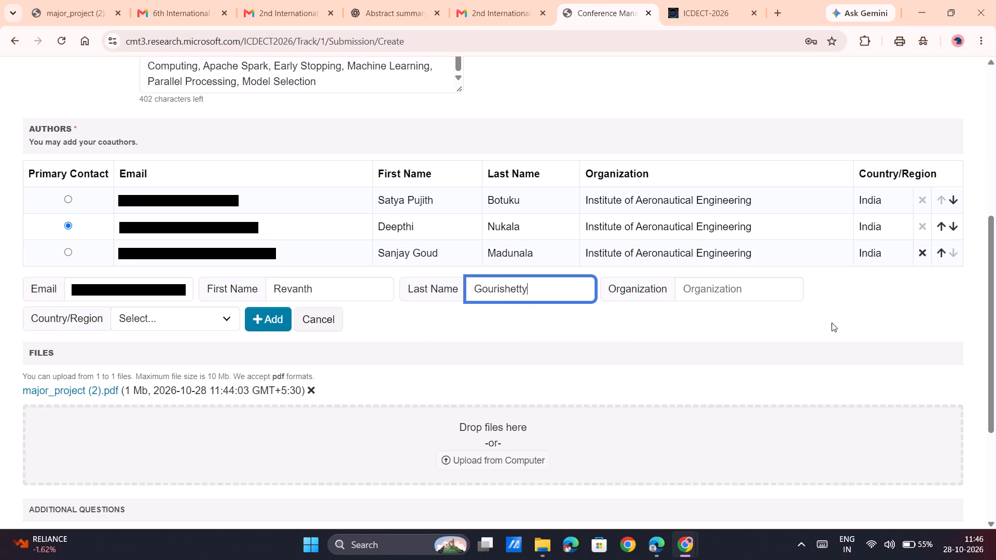
Copy Institute of Aeronautical Engineering from the third author's row into the new coauthor's organization.
{"action": "left_click", "coordinate": [741, 281]}
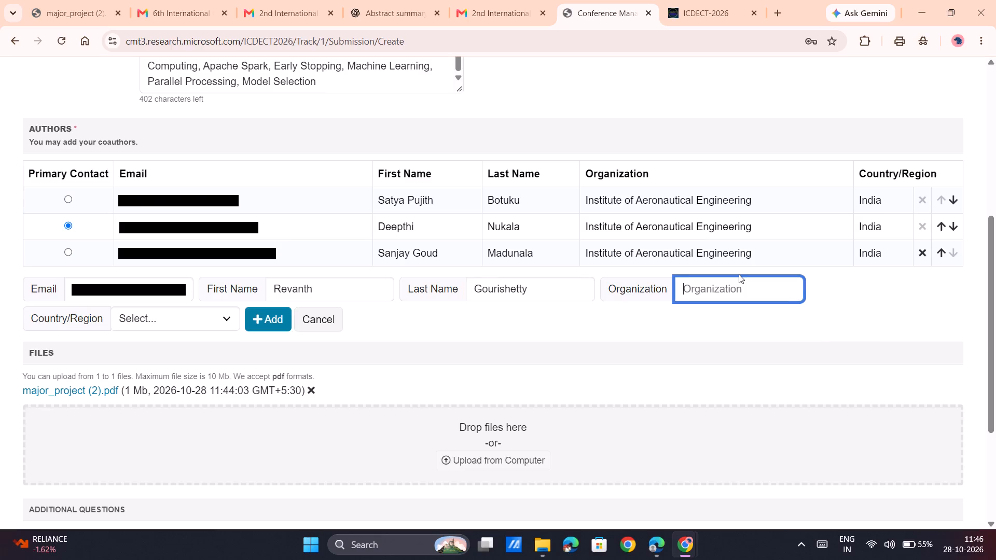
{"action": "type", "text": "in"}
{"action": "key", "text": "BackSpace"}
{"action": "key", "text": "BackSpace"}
{"action": "left_click_drag", "start_coordinate": [768, 254], "coordinate": [579, 249]}
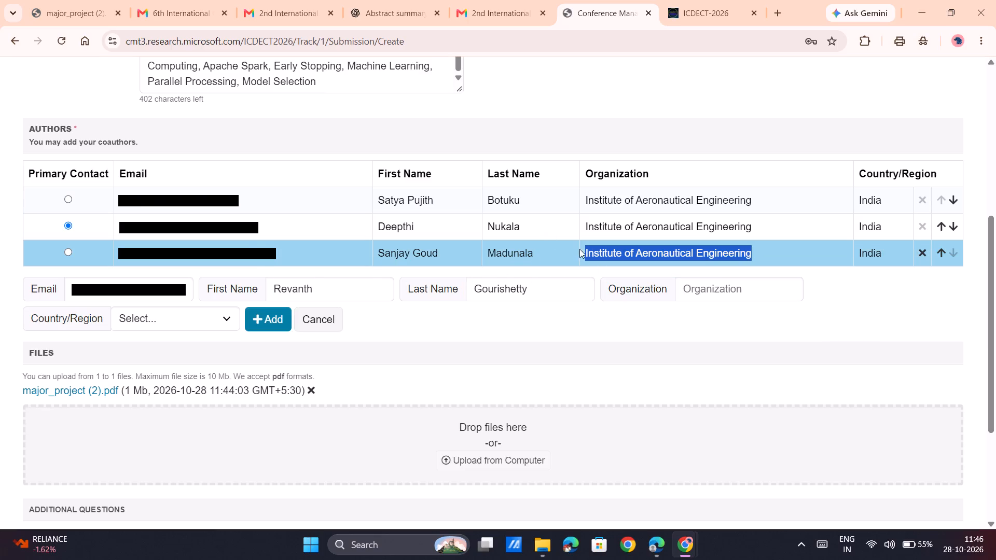
{"action": "left_click_drag", "start_coordinate": [579, 249], "coordinate": [575, 242]}
{"action": "key", "text": "ctrl+c"}
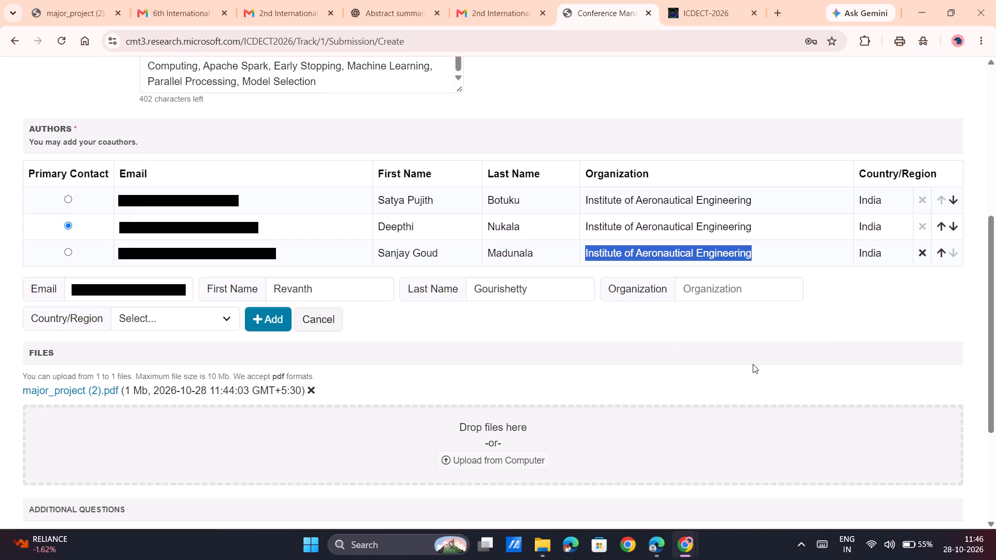
{"action": "left_click", "coordinate": [726, 284]}
{"action": "key", "text": "ctrl+v"}
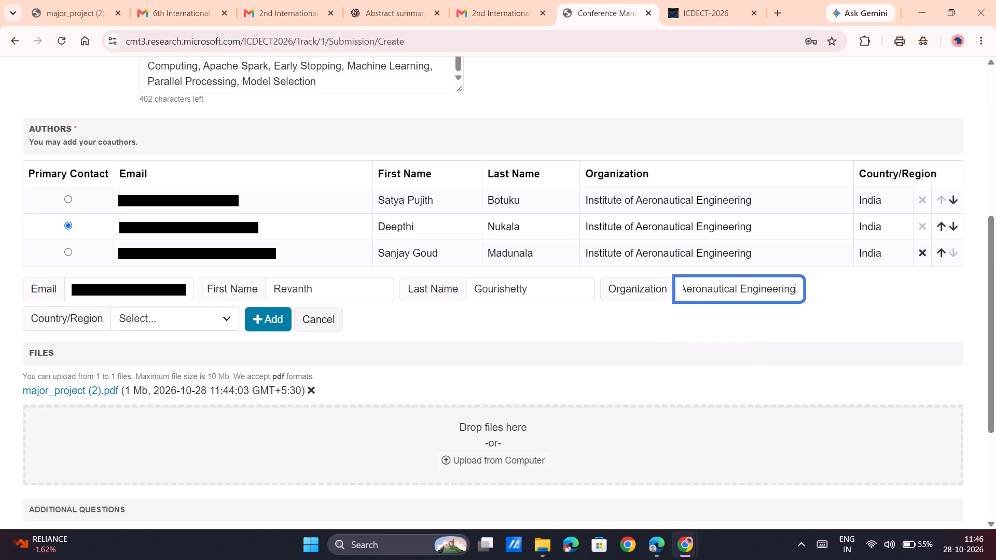
Set the new coauthor's country/region to India.
{"action": "key", "text": "Tab"}
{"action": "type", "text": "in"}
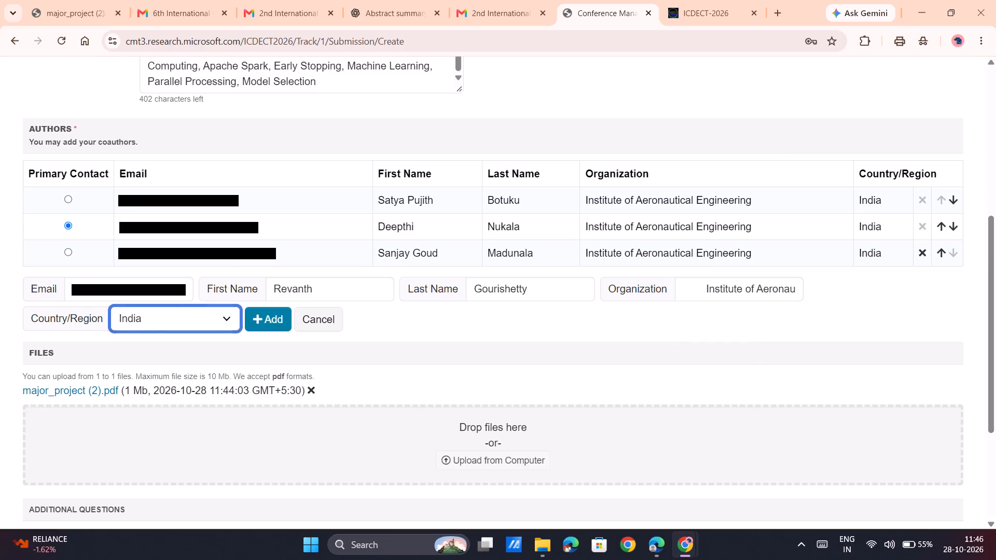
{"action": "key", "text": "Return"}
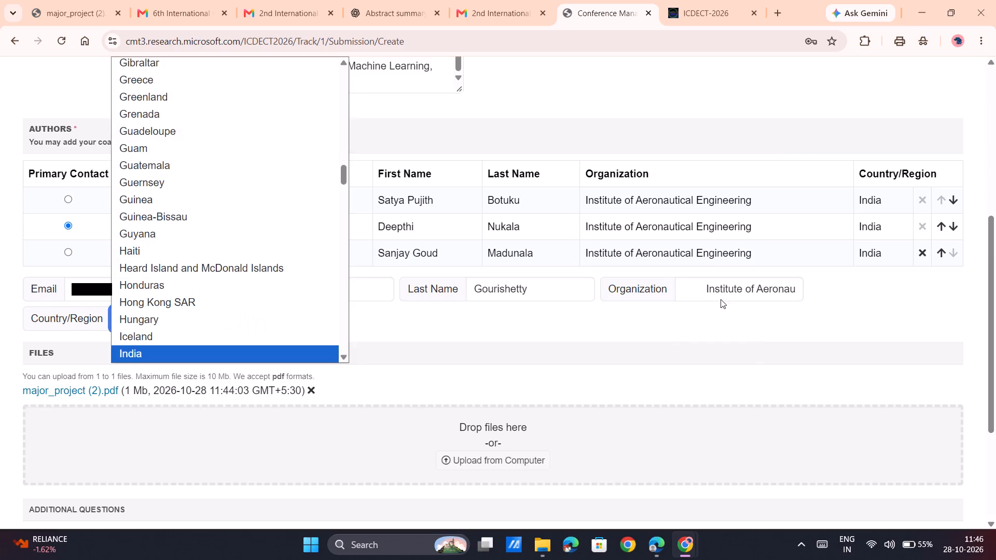
Remove the leading blank space from the organization name and add the fourth coauthor to the author list.
{"action": "left_click", "coordinate": [706, 288]}
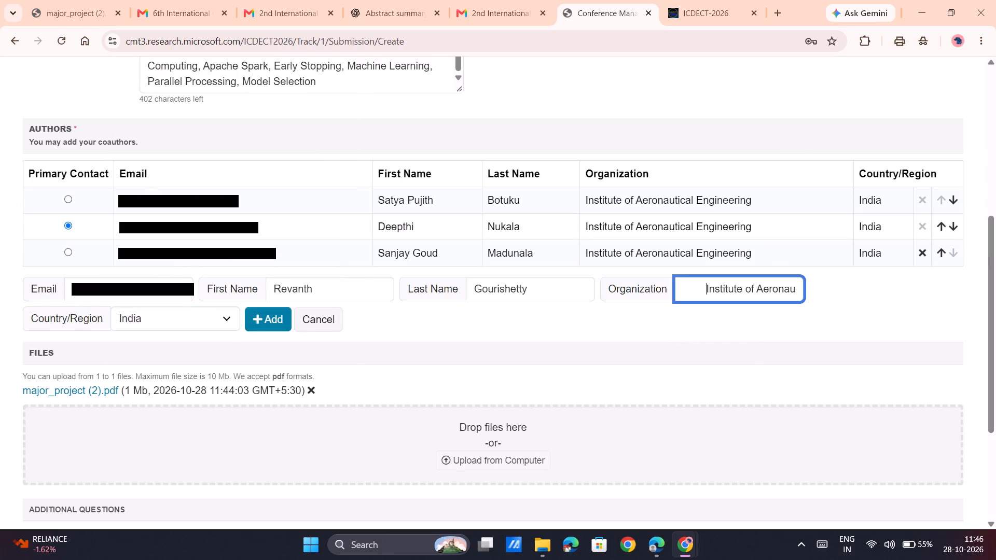
{"action": "key", "text": "BackSpace"}
{"action": "key", "text": "BackSpace"}
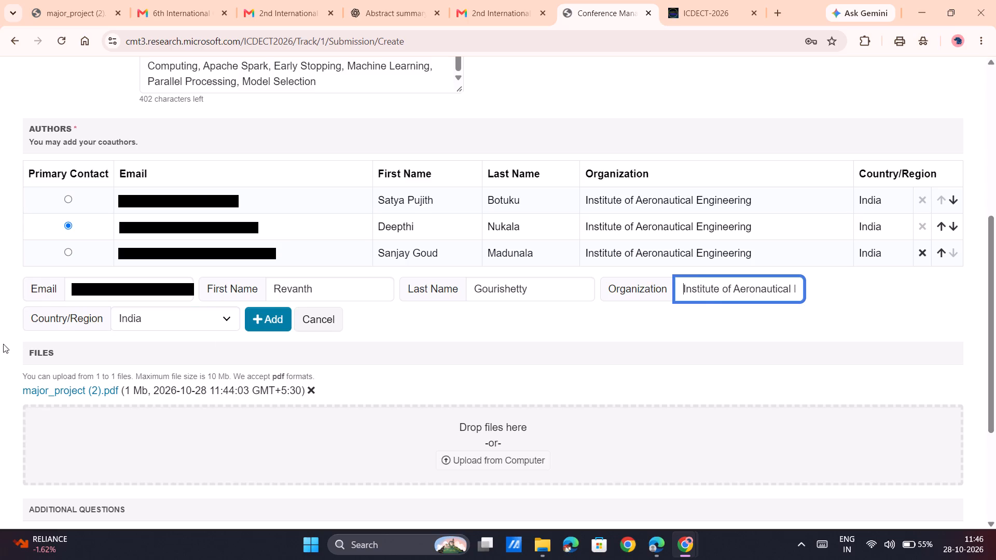
{"action": "left_click", "coordinate": [267, 315]}
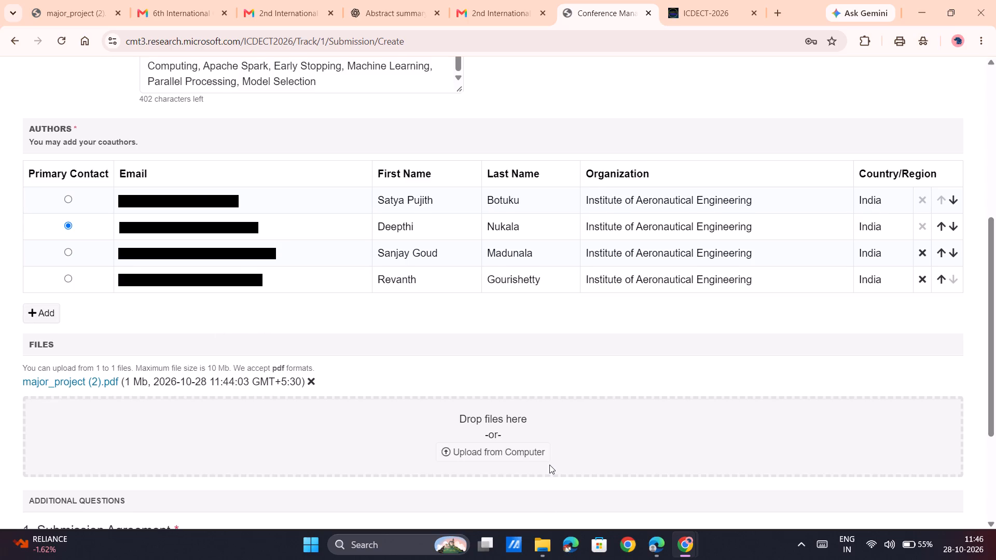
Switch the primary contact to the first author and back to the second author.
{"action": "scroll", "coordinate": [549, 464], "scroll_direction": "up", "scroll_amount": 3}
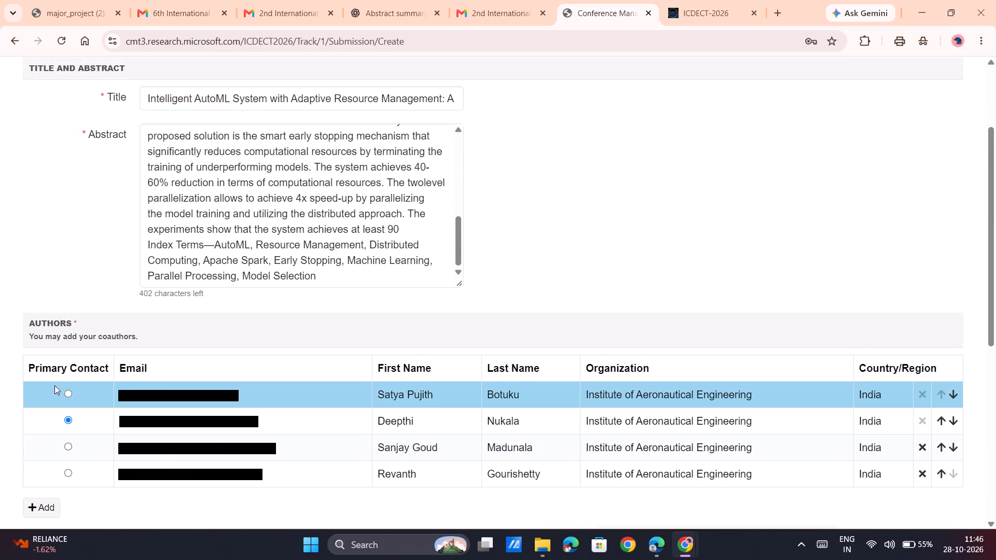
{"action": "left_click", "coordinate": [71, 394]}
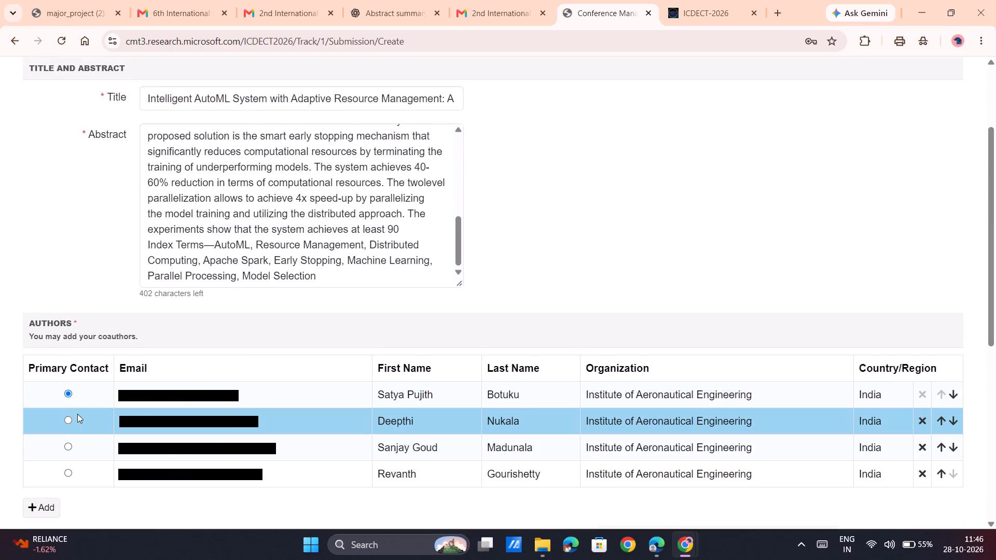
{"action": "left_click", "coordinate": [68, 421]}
Submit the completed paper submission form with the attached PDF and accepted submission agreement.
{"action": "scroll", "coordinate": [133, 358], "scroll_direction": "up", "scroll_amount": 5}
{"action": "scroll", "coordinate": [135, 358], "scroll_direction": "down", "scroll_amount": 5}
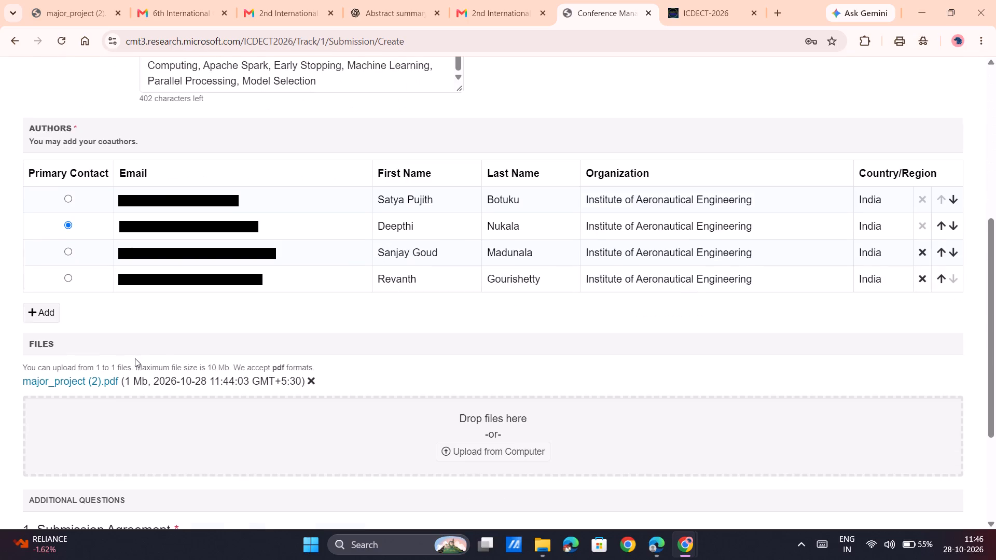
{"action": "scroll", "coordinate": [138, 361], "scroll_direction": "down", "scroll_amount": 7}
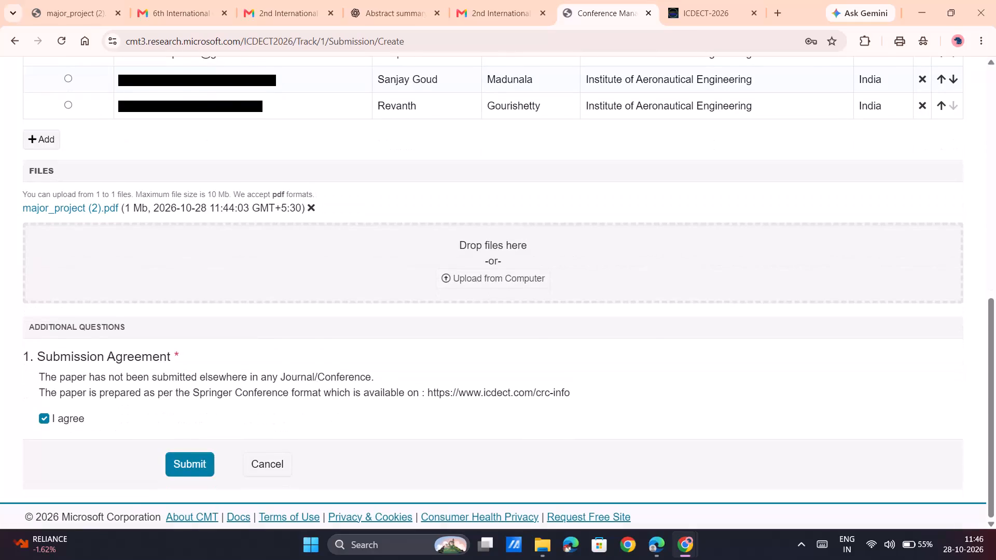
{"action": "left_click", "coordinate": [182, 463]}
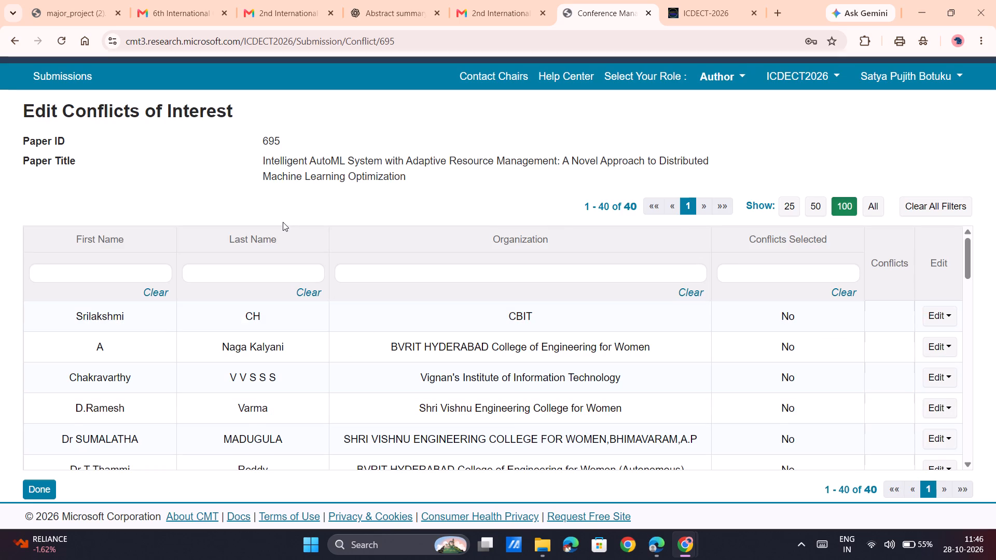
Review the full conflicts-of-interest list for paper 695 and complete it without selecting any conflicts.
{"action": "scroll", "coordinate": [283, 222], "scroll_direction": "down", "scroll_amount": 3}
{"action": "scroll", "coordinate": [416, 366], "scroll_direction": "down", "scroll_amount": 1}
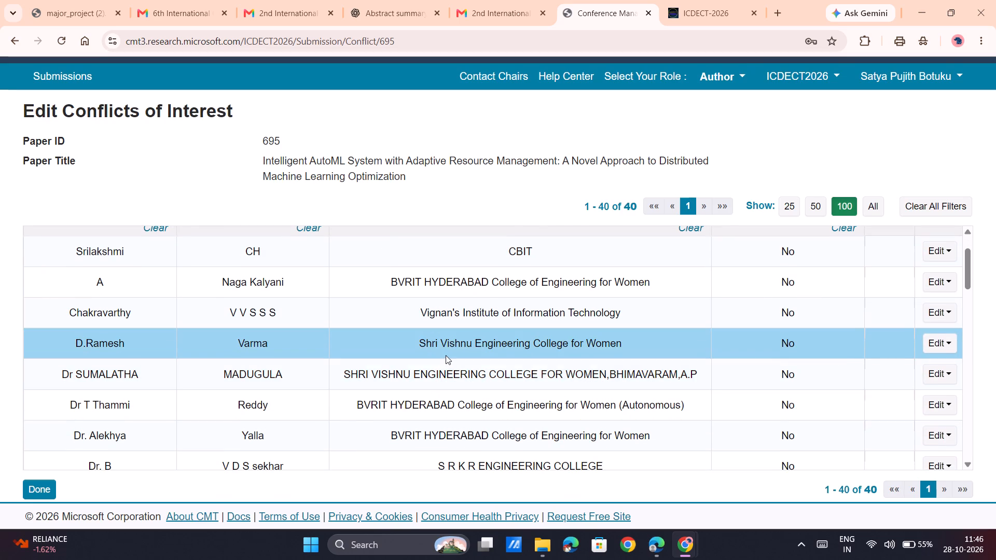
{"action": "scroll", "coordinate": [446, 355], "scroll_direction": "up", "scroll_amount": 1}
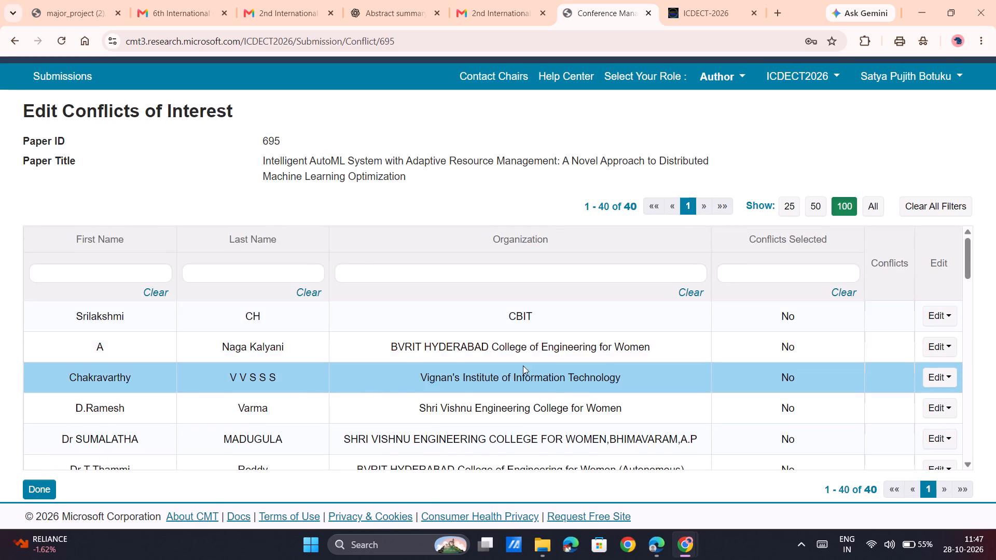
{"action": "scroll", "coordinate": [691, 369], "scroll_direction": "down", "scroll_amount": 5}
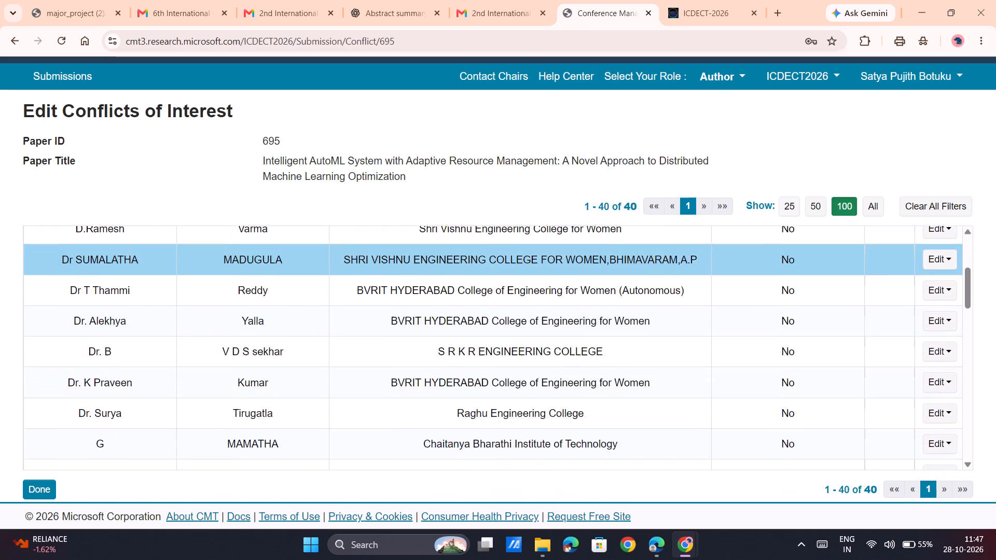
{"action": "scroll", "coordinate": [690, 369], "scroll_direction": "down", "scroll_amount": 11}
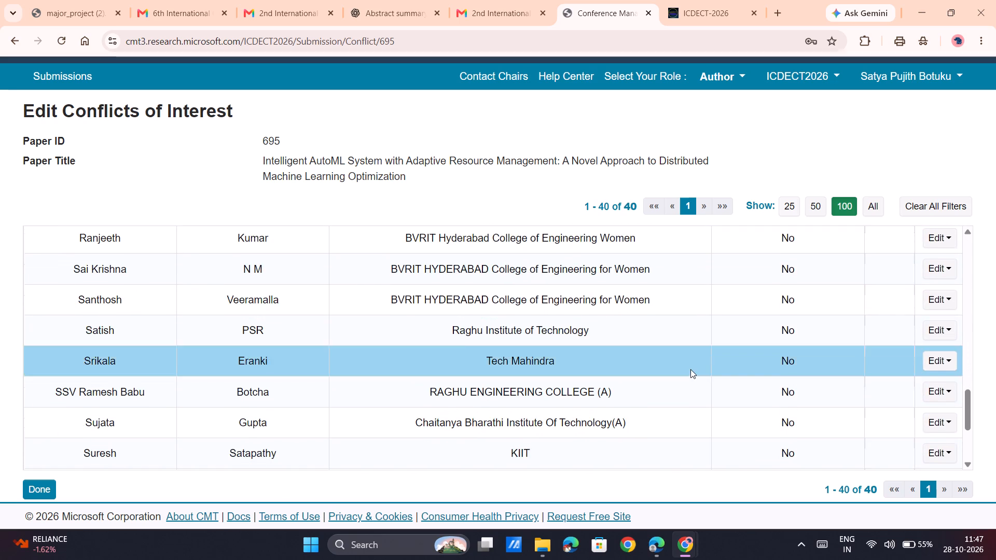
{"action": "scroll", "coordinate": [690, 369], "scroll_direction": "down", "scroll_amount": 1}
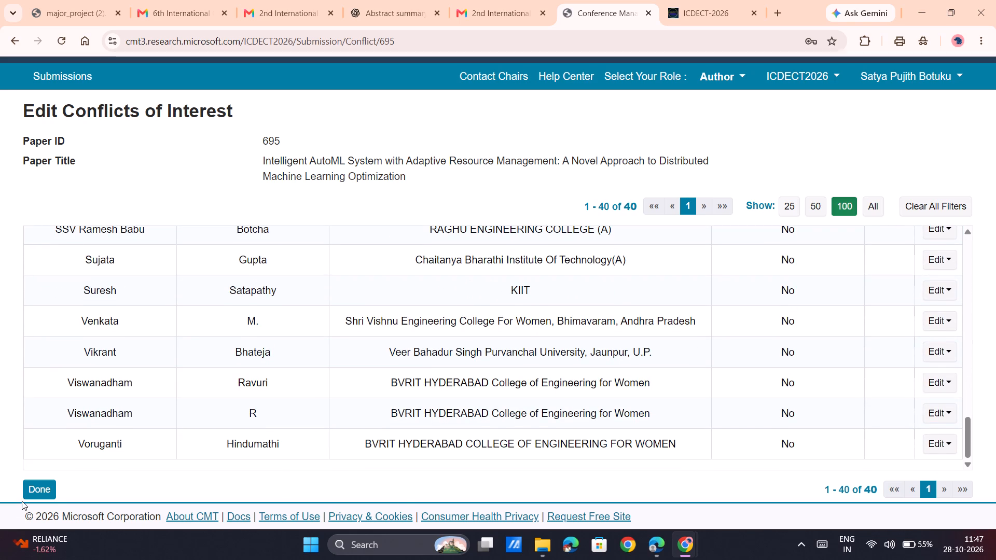
{"action": "left_click", "coordinate": [27, 488]}
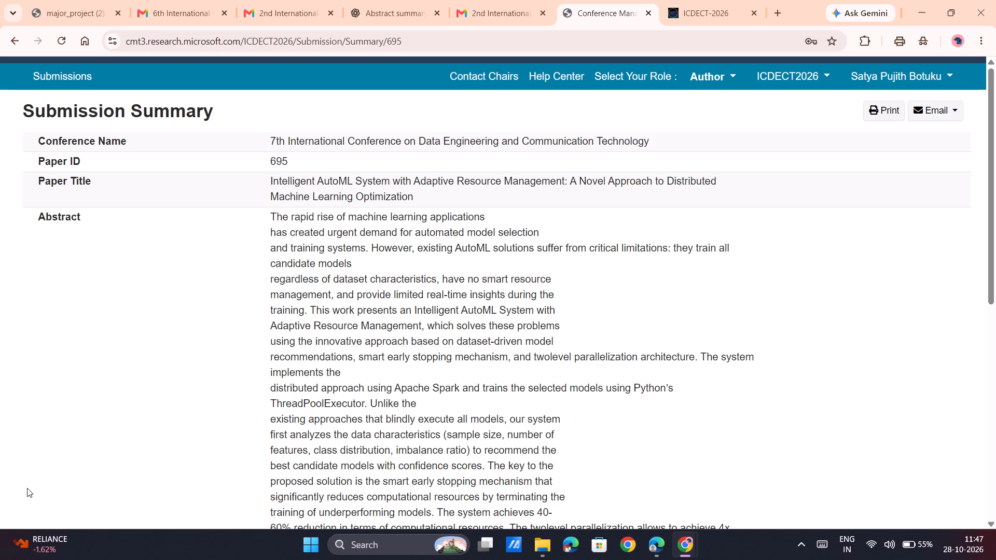
Examine the submission summary for paper 695, from the abstract to the author list, and close the page.
{"action": "scroll", "coordinate": [834, 237], "scroll_direction": "down", "scroll_amount": 3}
{"action": "scroll", "coordinate": [834, 237], "scroll_direction": "up", "scroll_amount": 1}
{"action": "scroll", "coordinate": [834, 236], "scroll_direction": "down", "scroll_amount": 1}
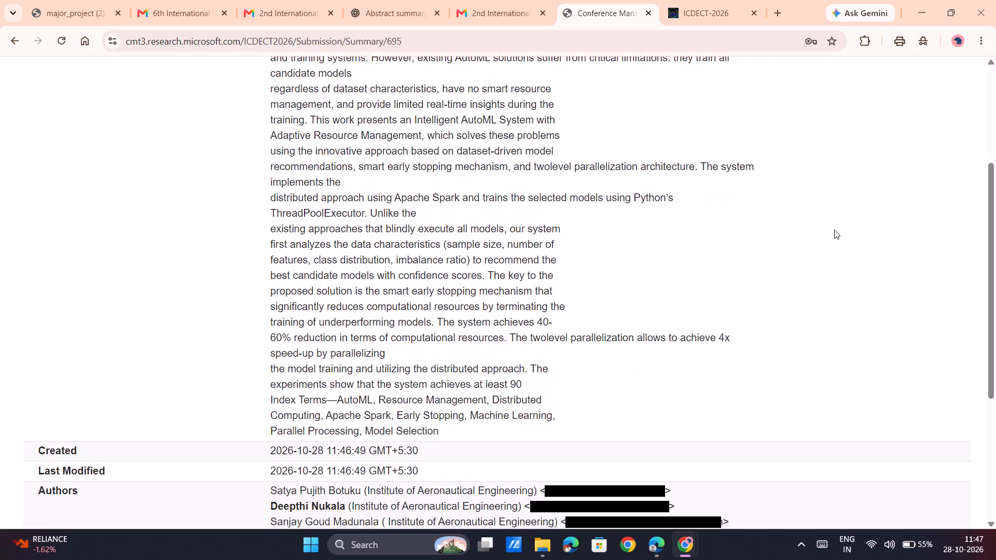
{"action": "scroll", "coordinate": [834, 229], "scroll_direction": "up", "scroll_amount": 5}
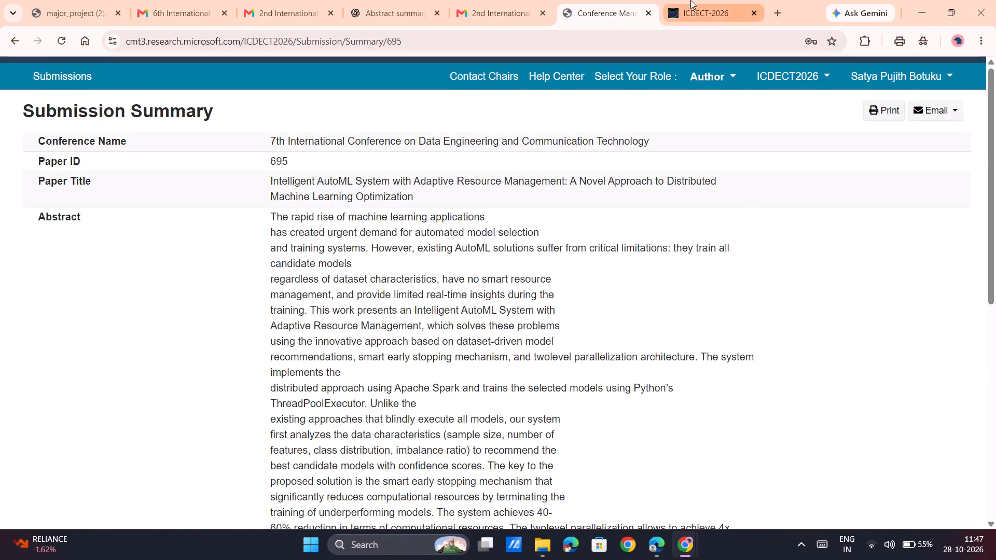
{"action": "left_click", "coordinate": [653, 17]}
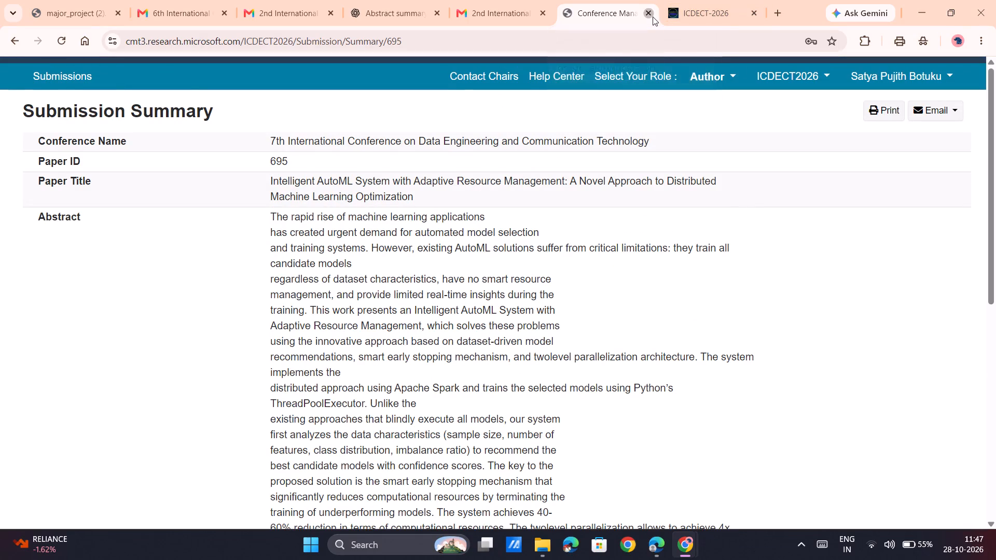